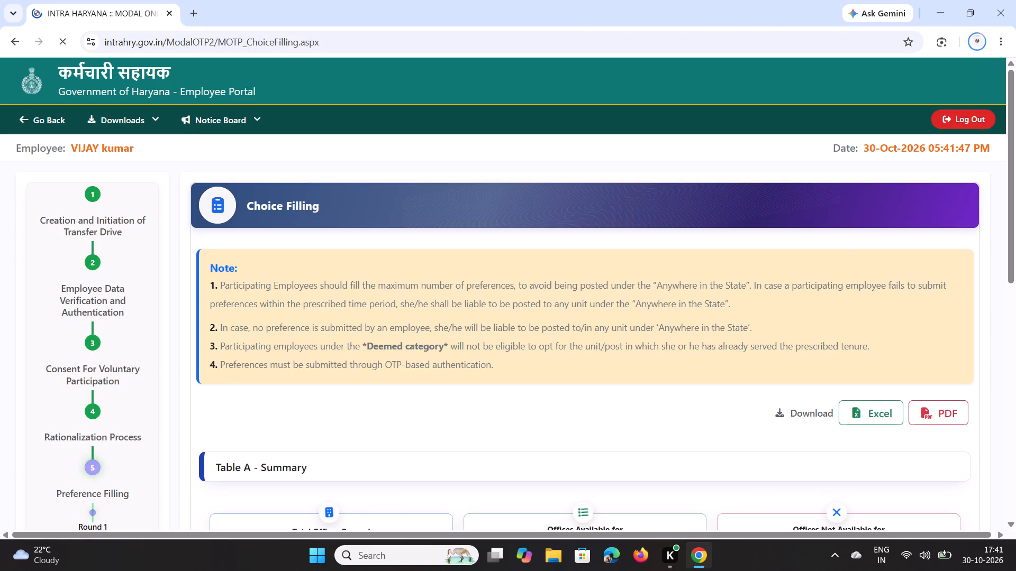
Add the office SC HAMIRGARH in Jind district to the transfer preferences and dismiss the confirmation.
scroll(176, 293, down, 4)
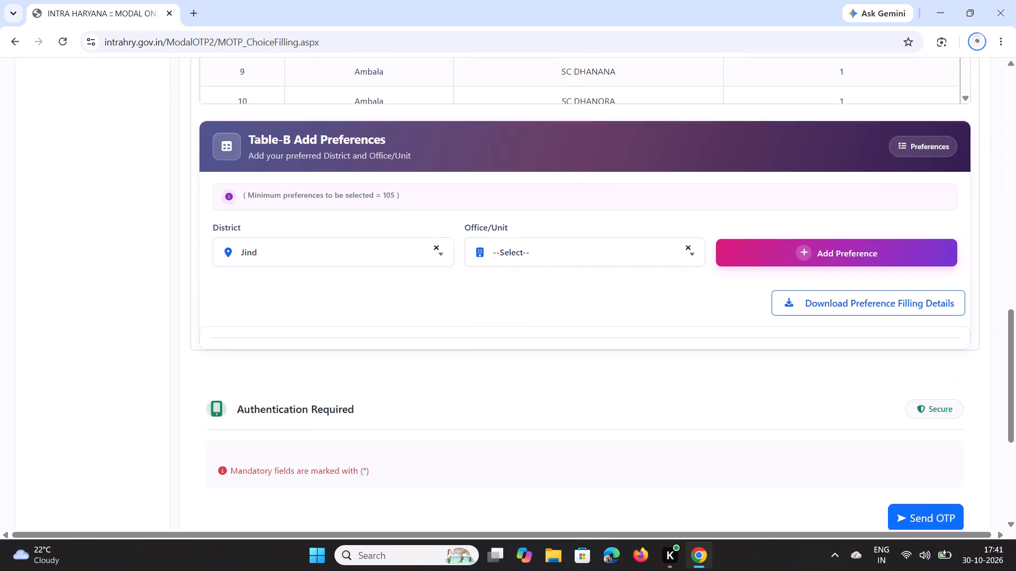
scroll(176, 293, down, 3)
click(571, 136)
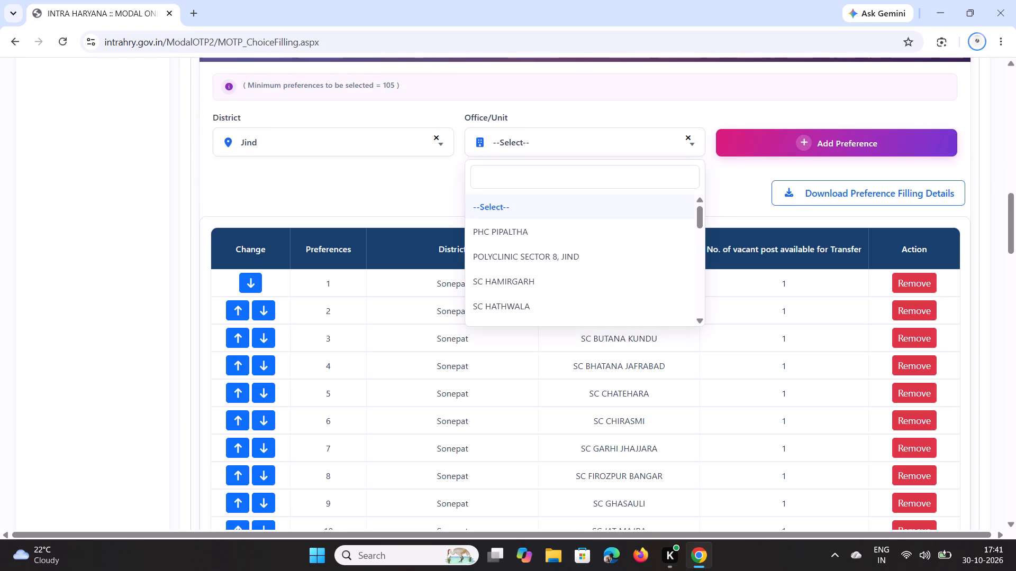
click(525, 283)
click(756, 132)
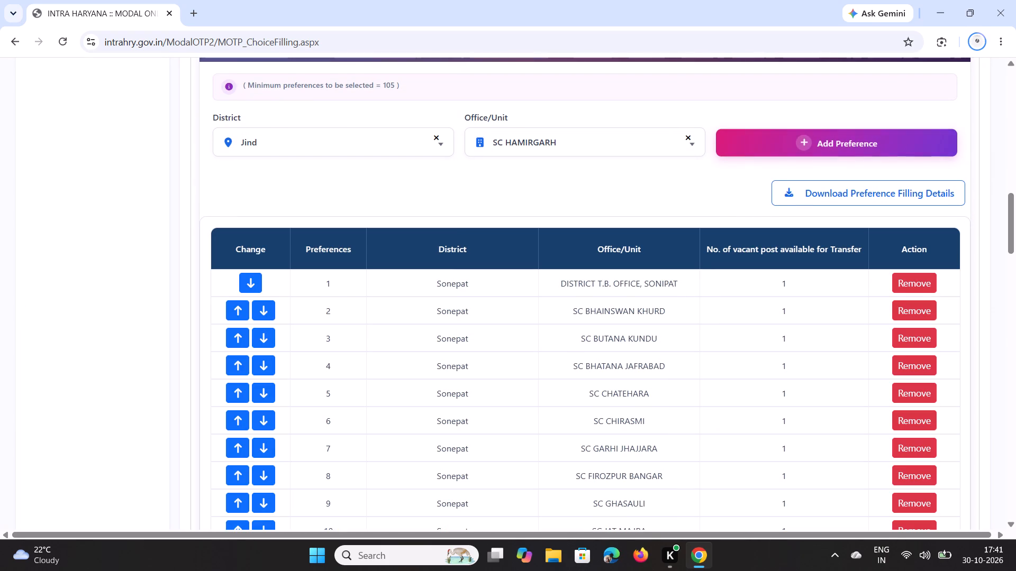
click(629, 351)
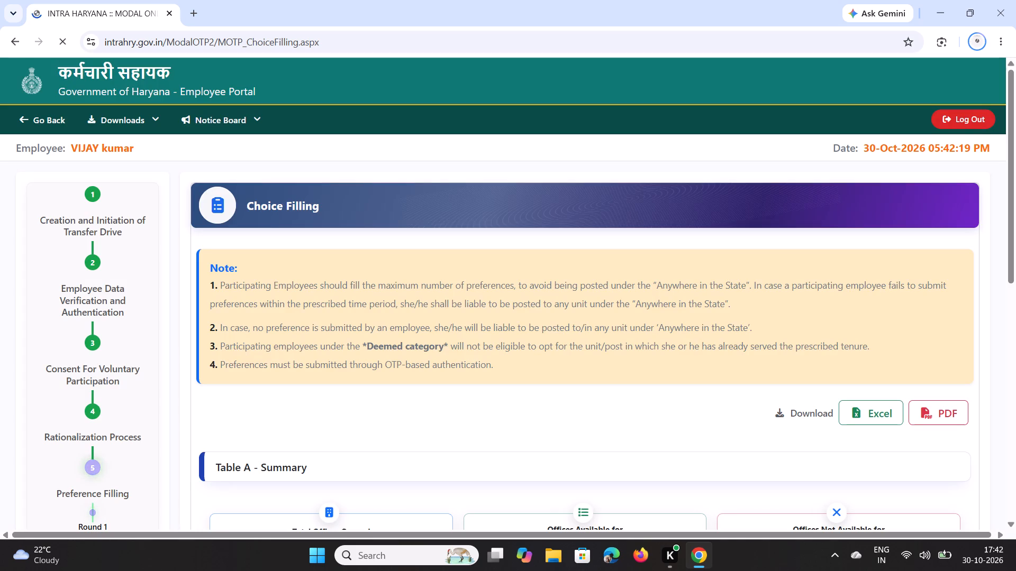
Choose Jind as the district and add the office SC HATHWALA to the transfer preferences.
scroll(175, 346, down, 4)
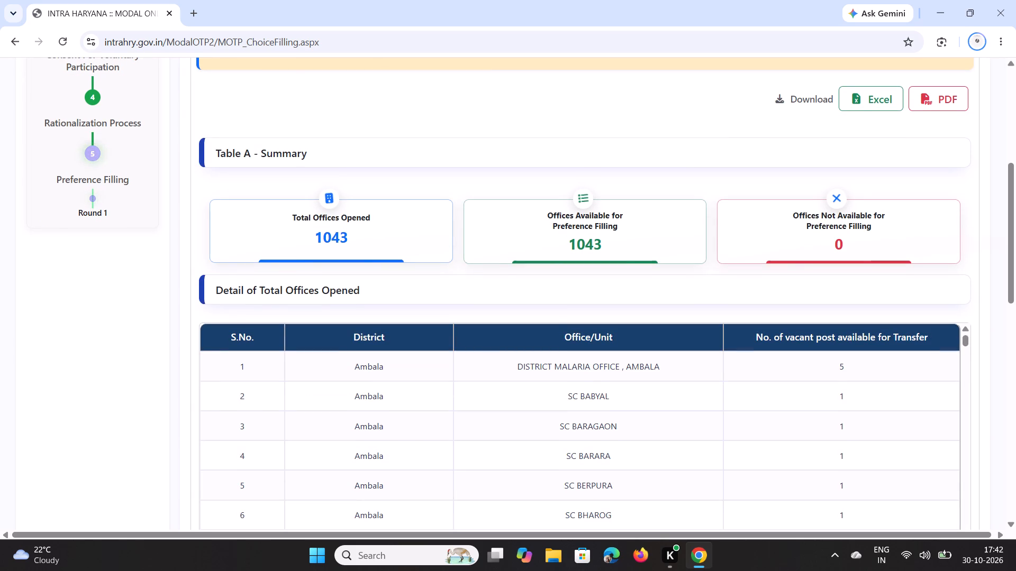
scroll(175, 346, down, 6)
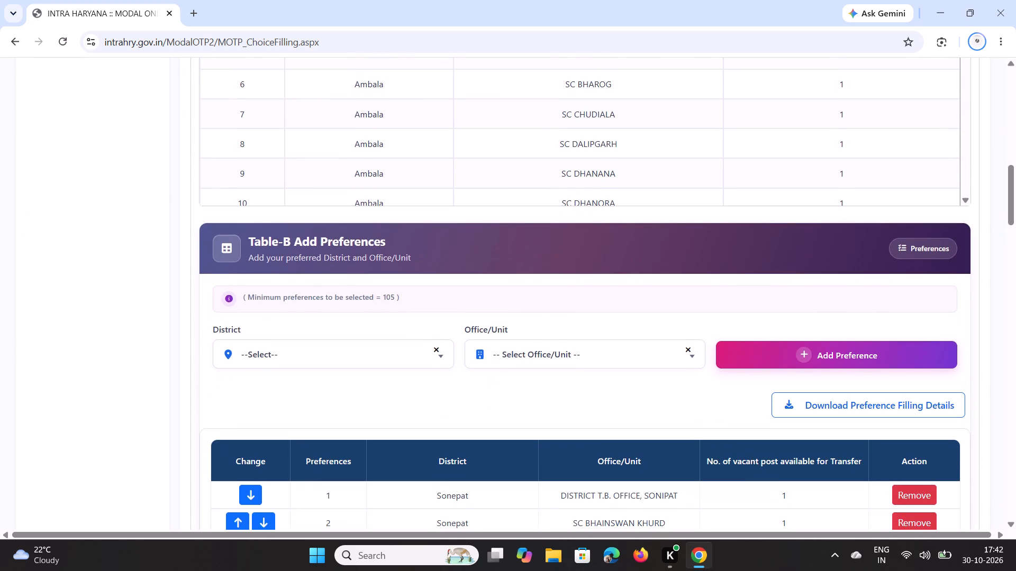
click(236, 358)
scroll(258, 282, down, 1)
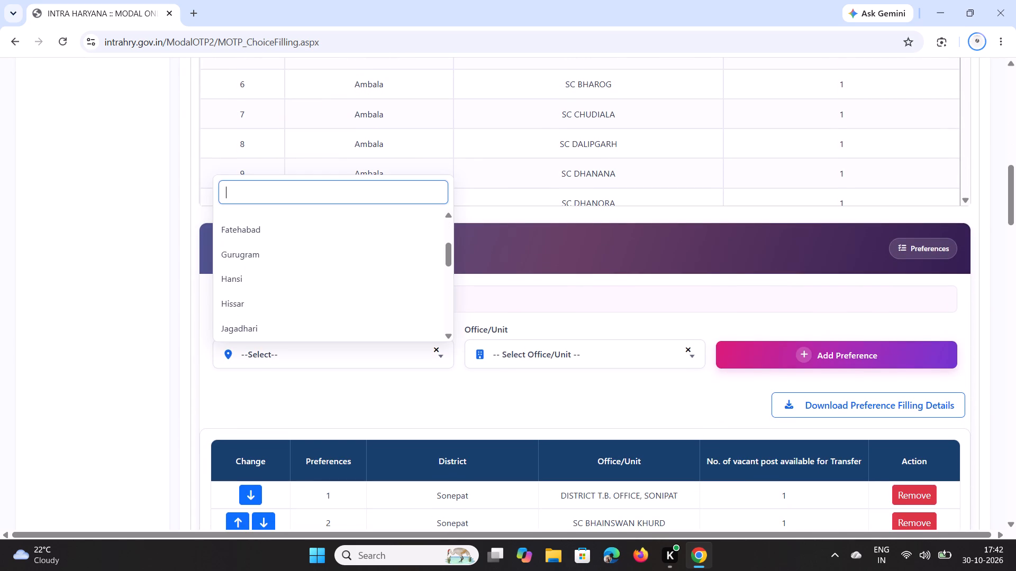
scroll(258, 282, down, 2)
click(257, 263)
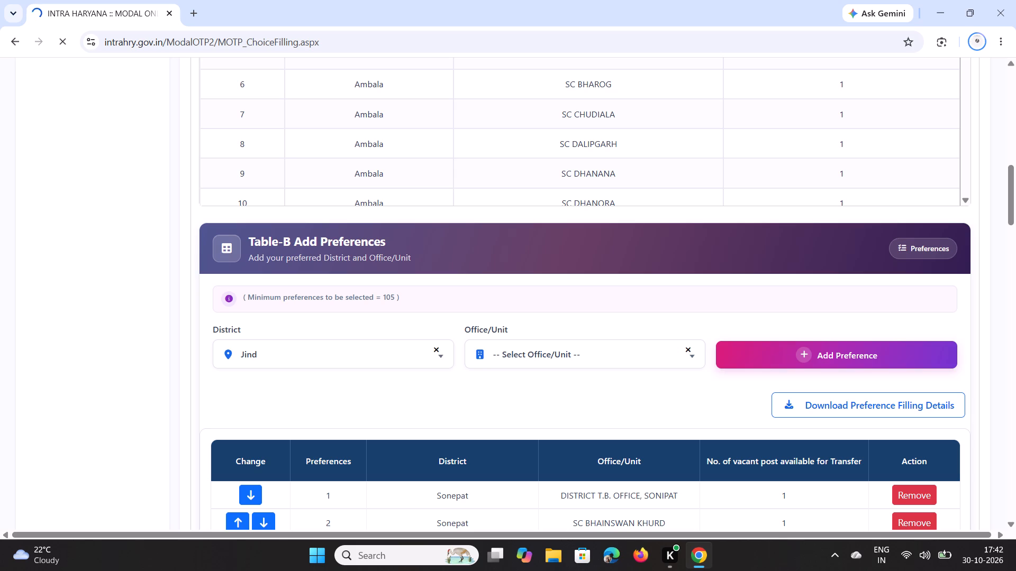
scroll(175, 291, down, 1)
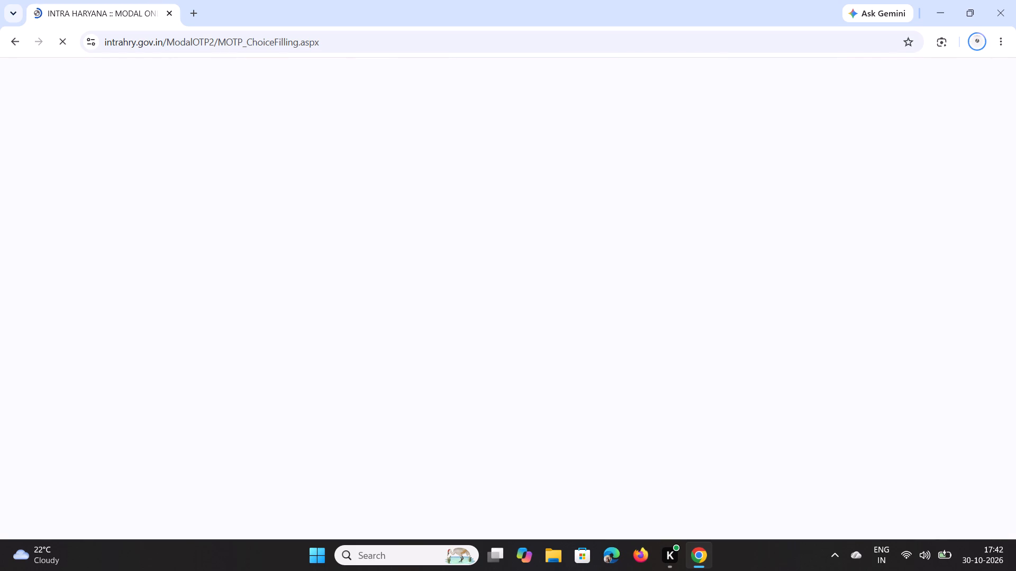
scroll(172, 283, down, 6)
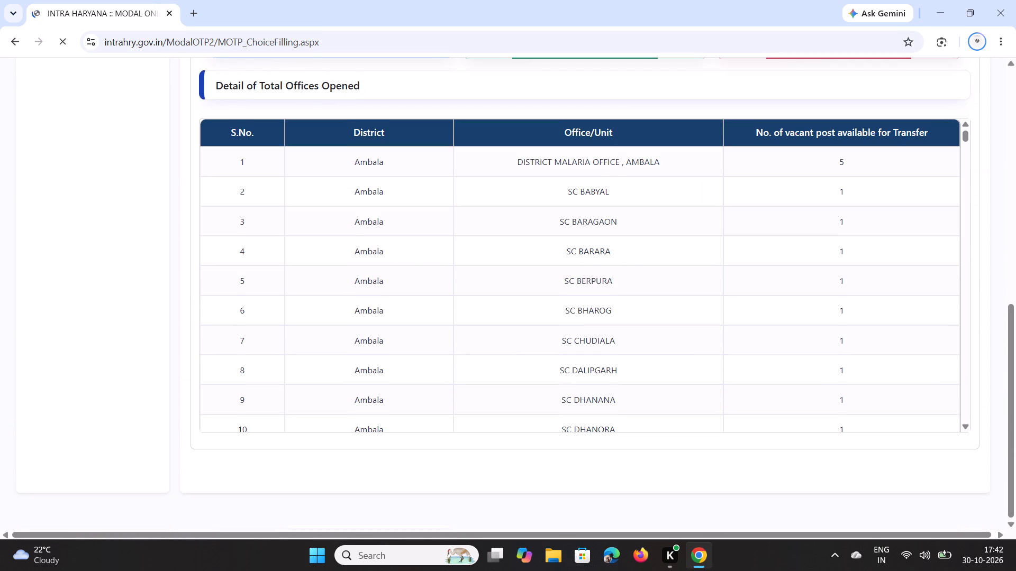
scroll(172, 283, down, 8)
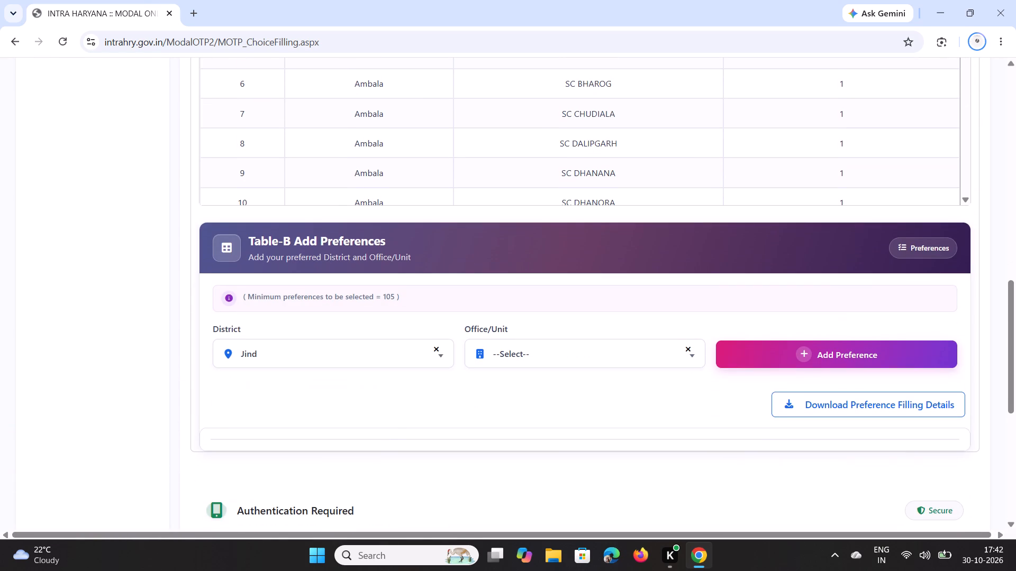
click(508, 357)
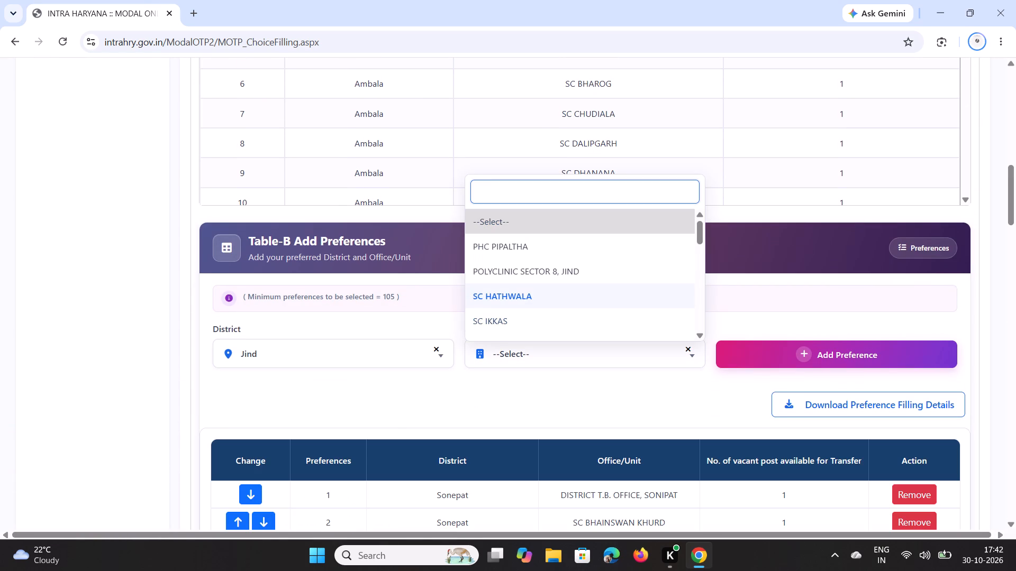
click(518, 294)
click(765, 362)
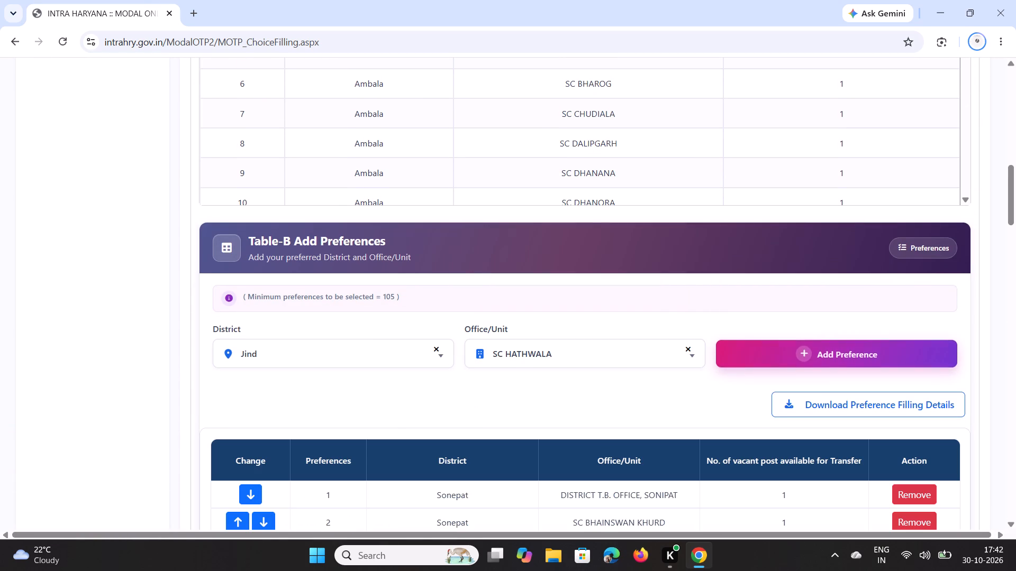
click(621, 351)
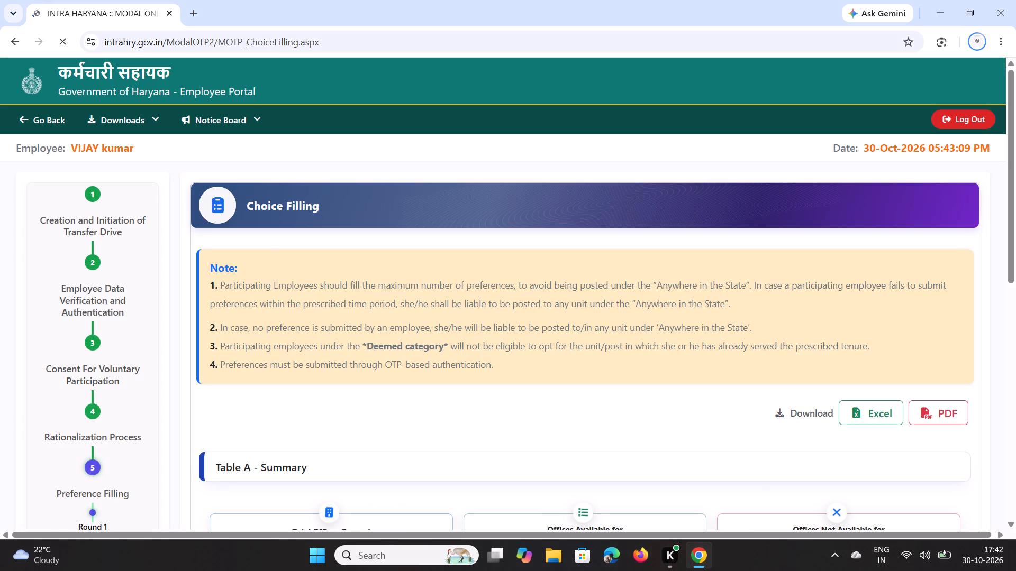
Choose Jind as the district and add the office SC IKKAS to the transfer preferences.
scroll(177, 306, down, 4)
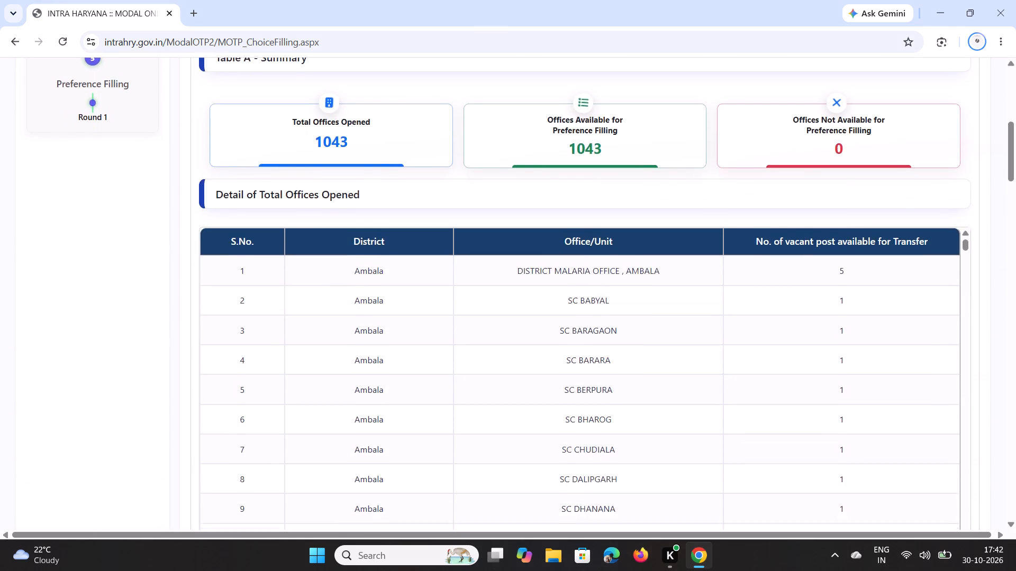
scroll(177, 306, down, 4)
click(239, 329)
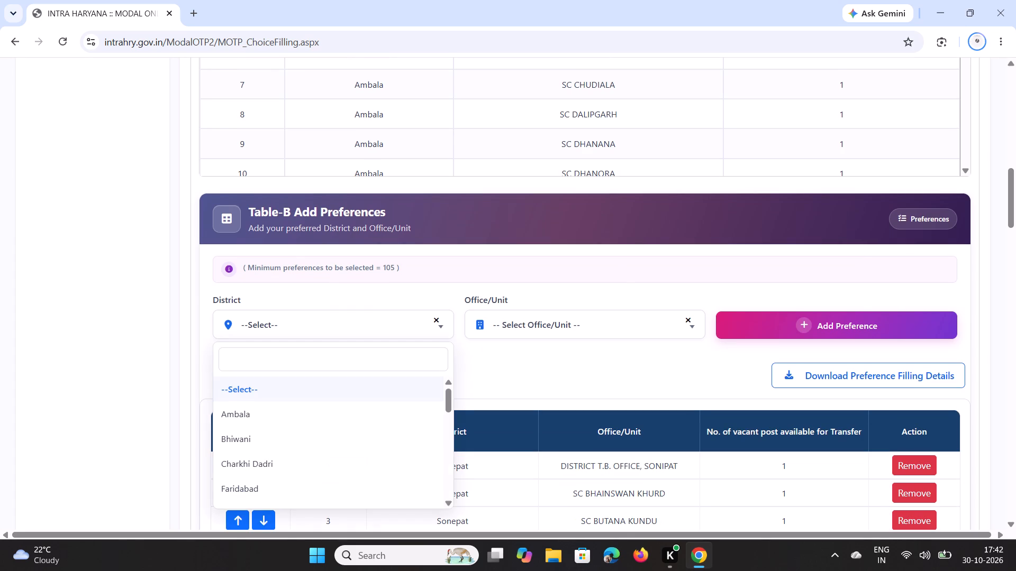
scroll(260, 423, down, 3)
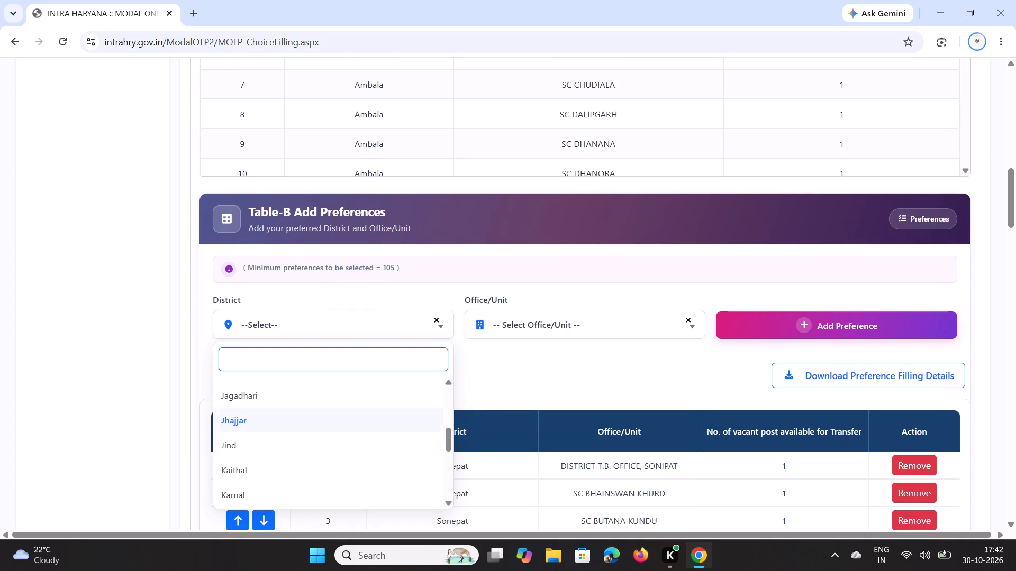
click(256, 434)
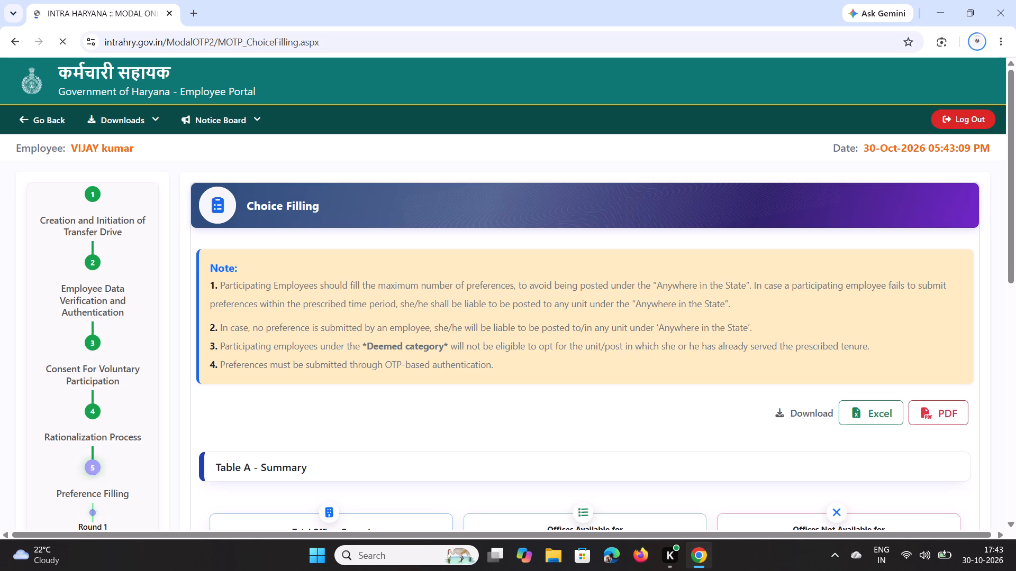
click(513, 317)
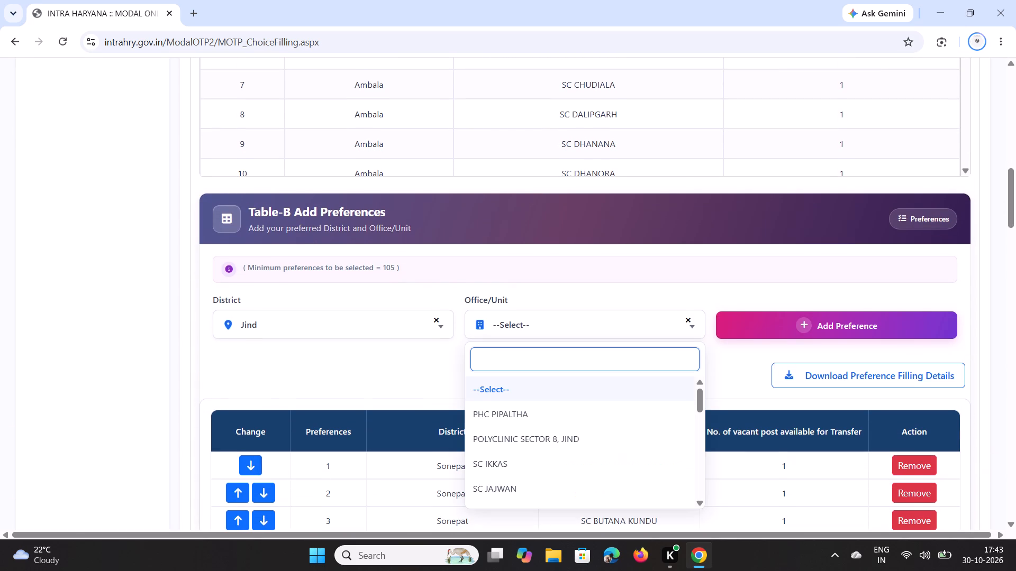
click(487, 458)
click(781, 323)
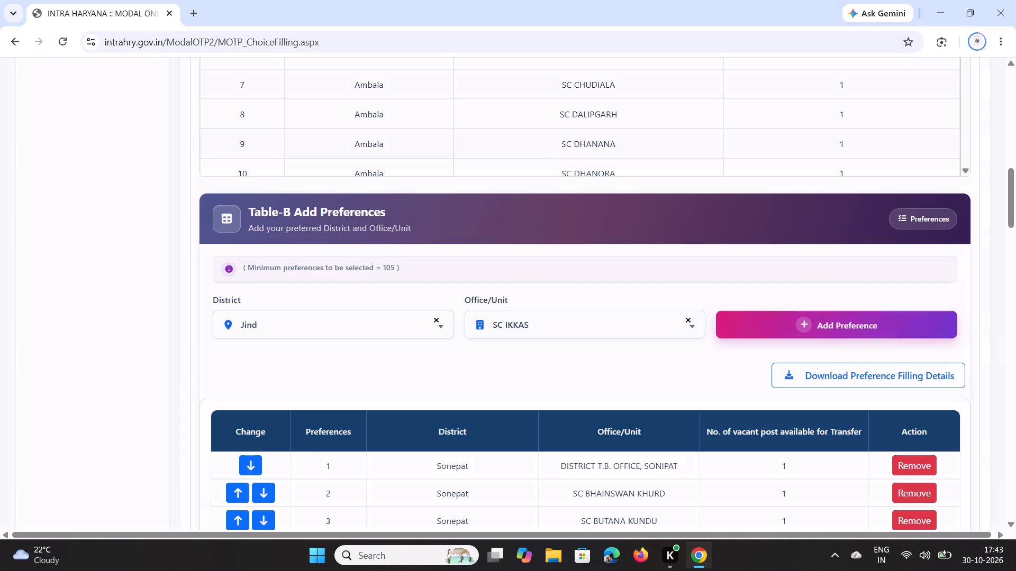
click(632, 346)
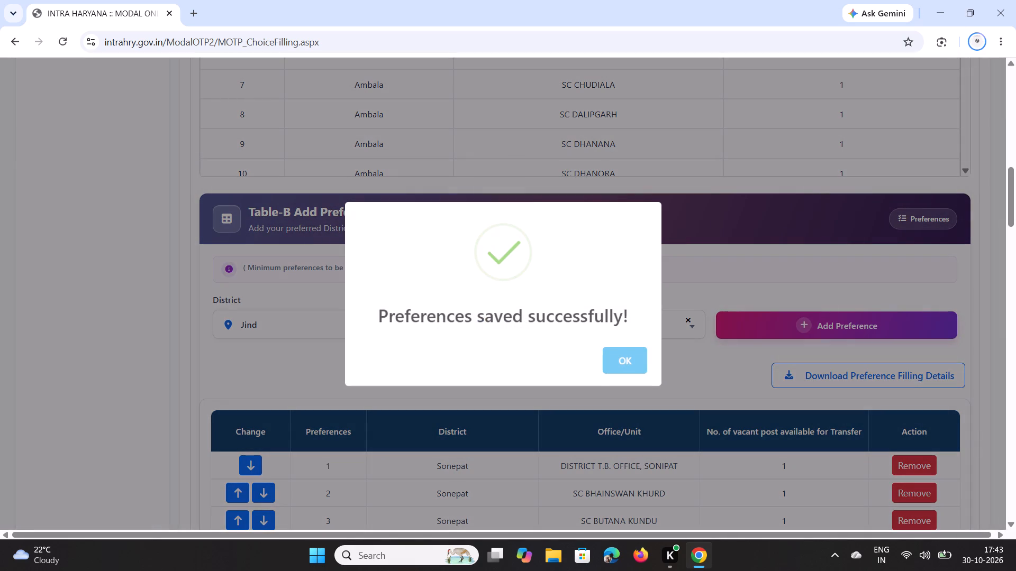
click(630, 361)
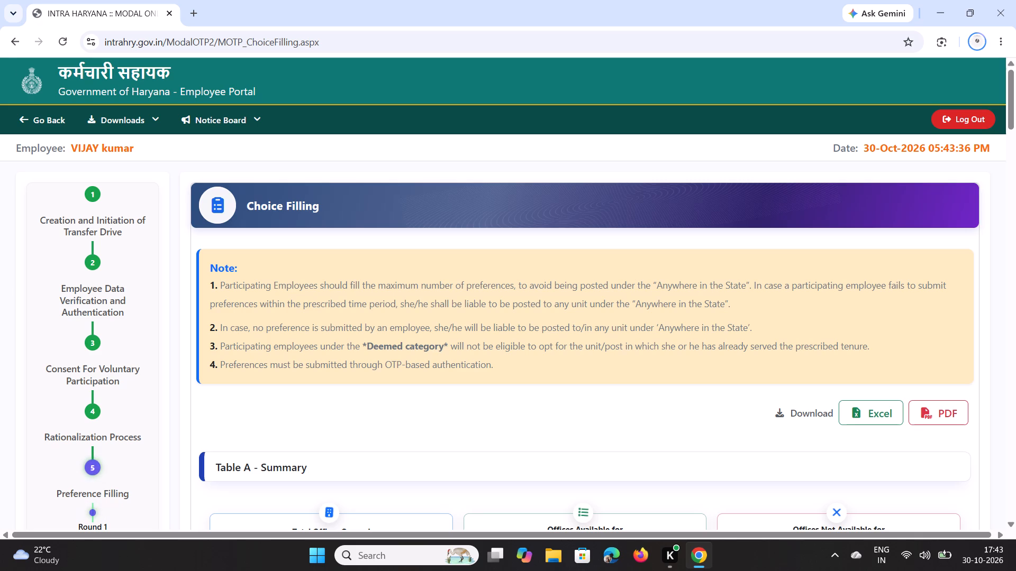
Choose Jind as the district and add the office SC JAJWAN to the transfer preferences.
scroll(179, 346, down, 7)
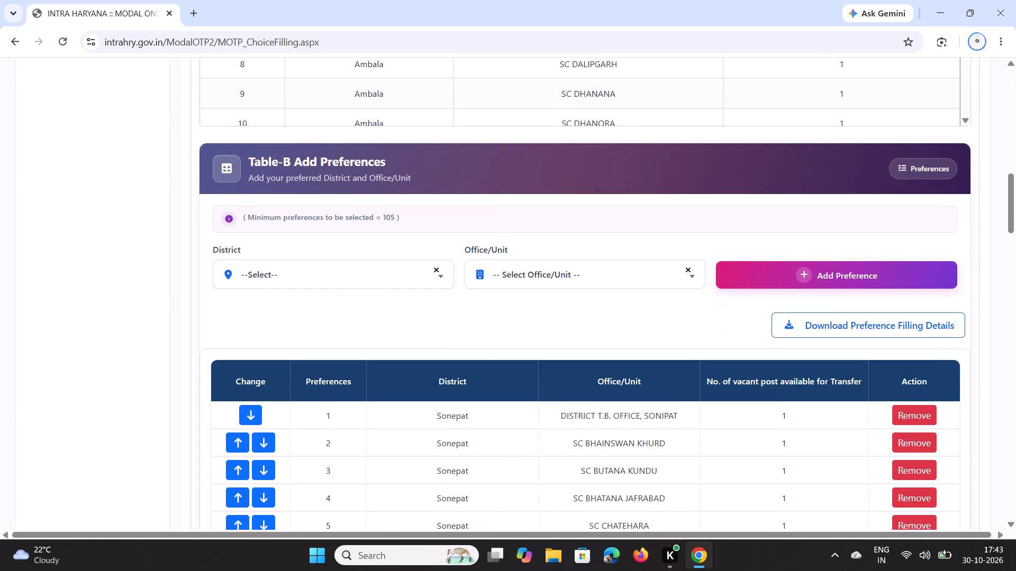
click(322, 270)
scroll(257, 407, down, 1)
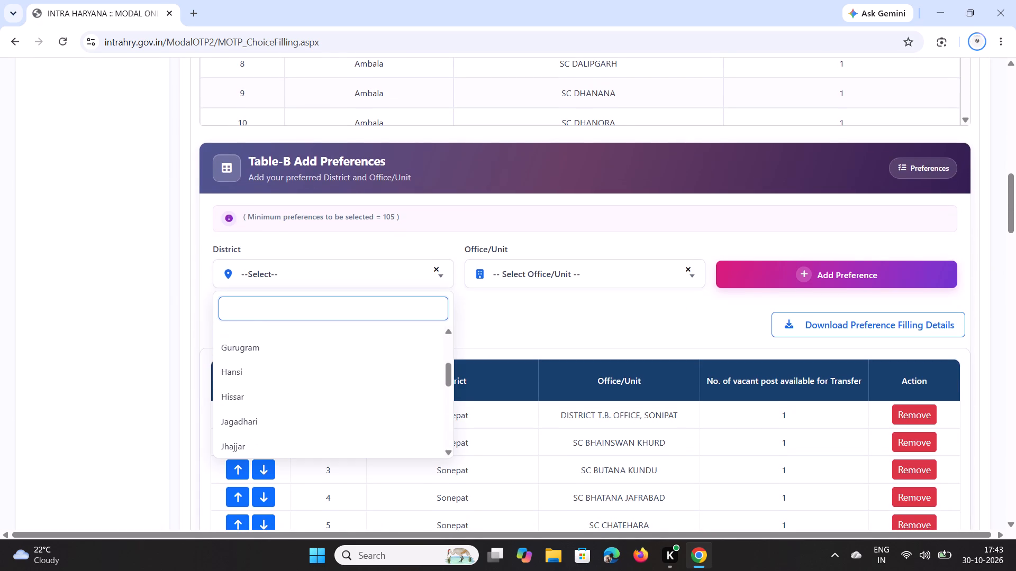
scroll(257, 407, down, 2)
click(260, 380)
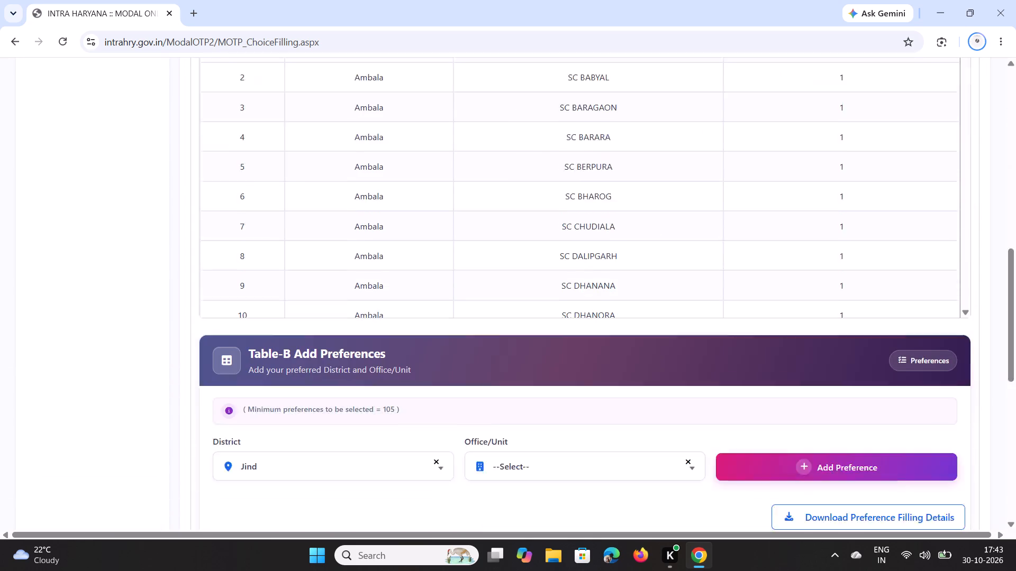
click(508, 274)
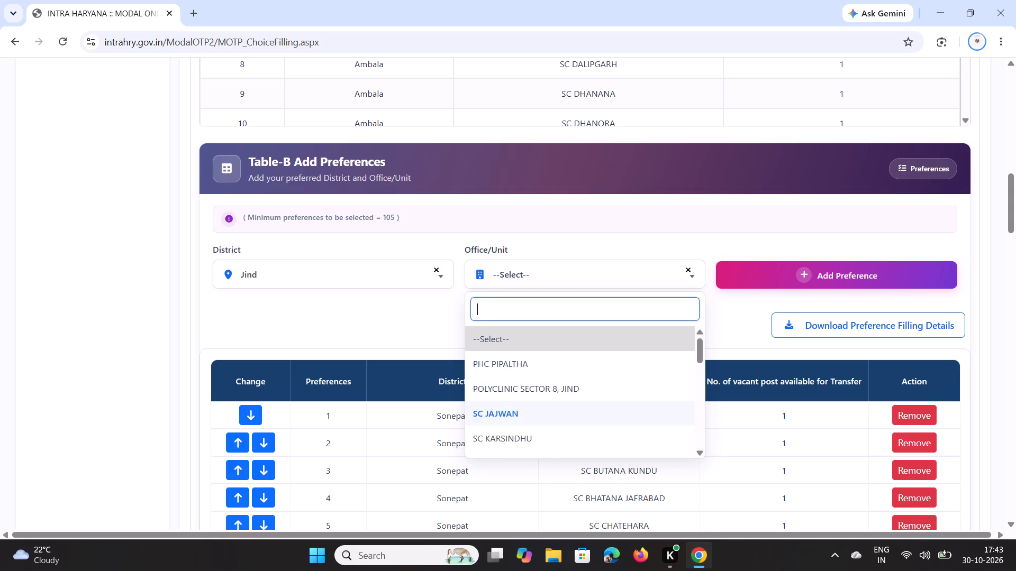
scroll(517, 423, down, 1)
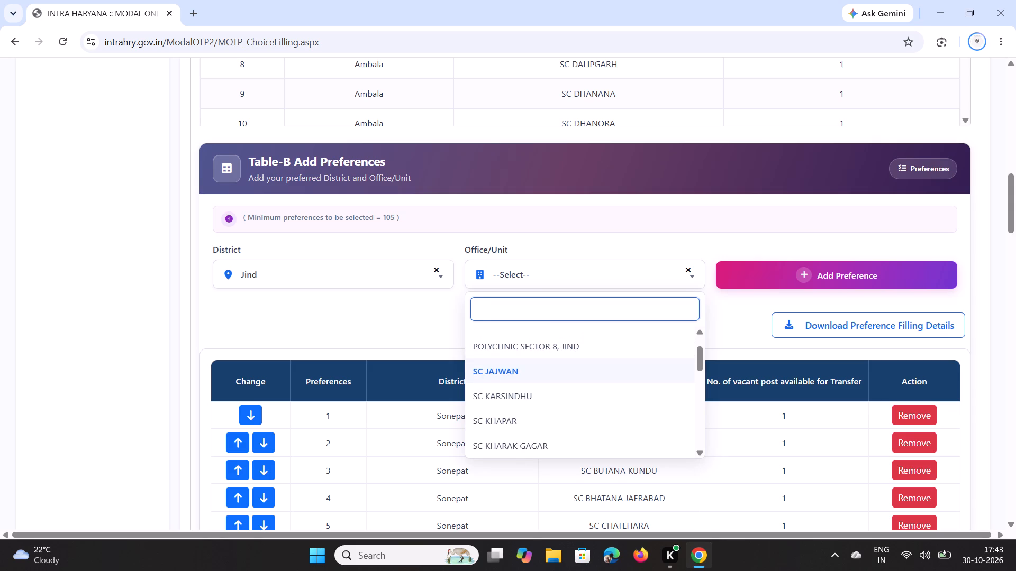
click(508, 366)
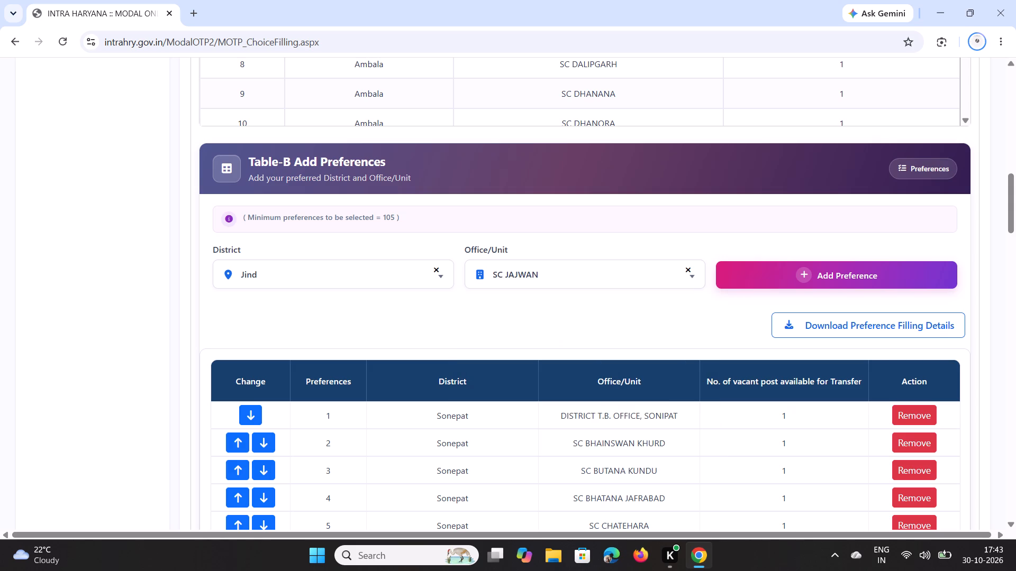
click(760, 276)
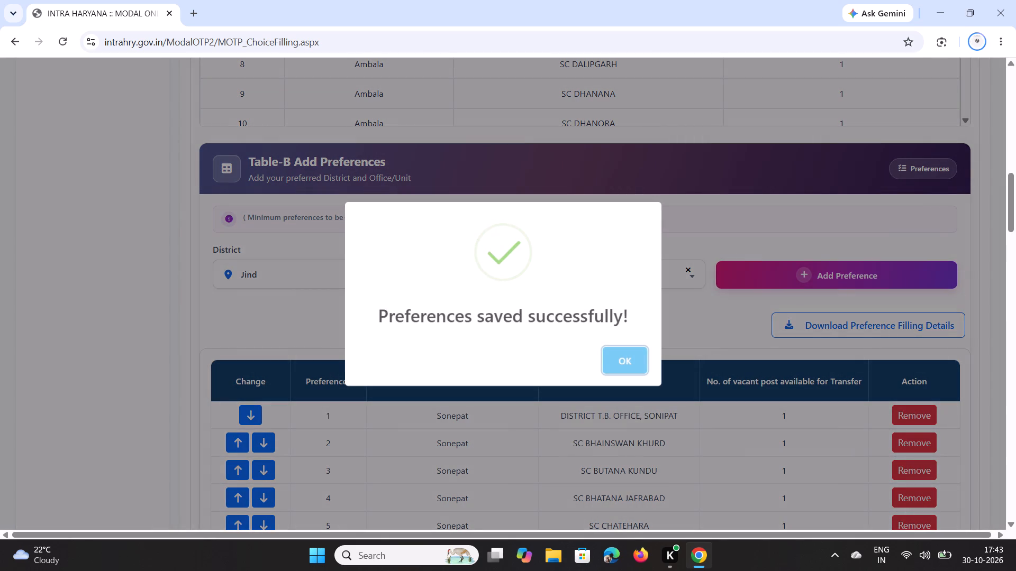
click(632, 358)
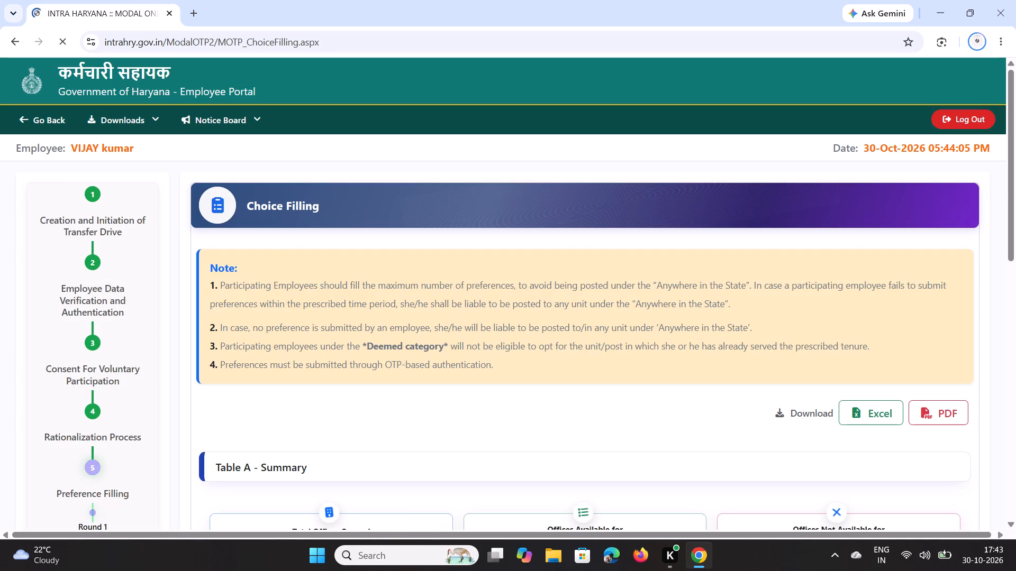
Review the saved preference list down to its last entries to check the recently added Jind offices.
scroll(181, 286, down, 8)
scroll(181, 286, up, 2)
scroll(181, 286, down, 5)
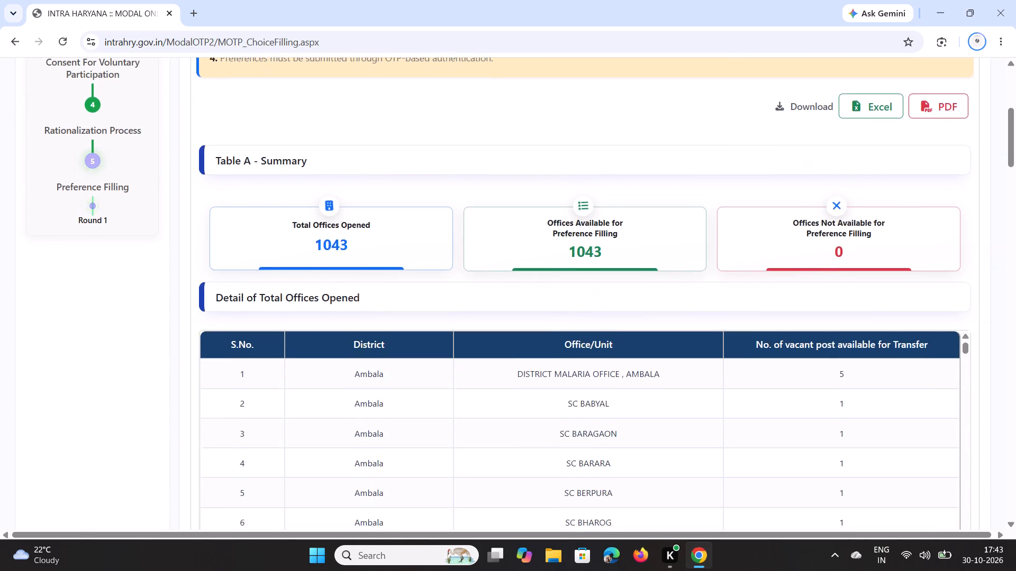
scroll(181, 286, down, 1)
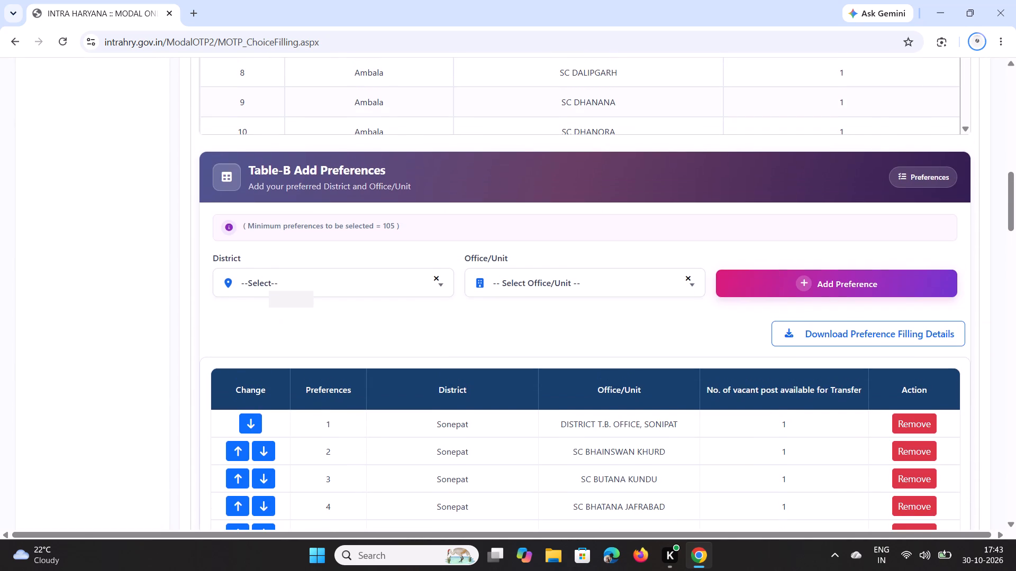
scroll(262, 281, down, 5)
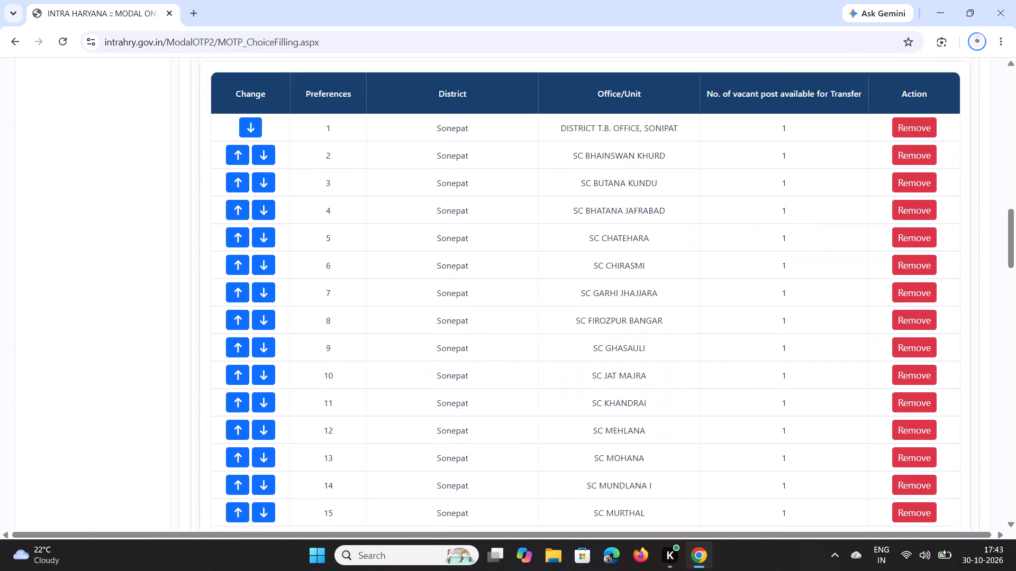
scroll(194, 389, down, 11)
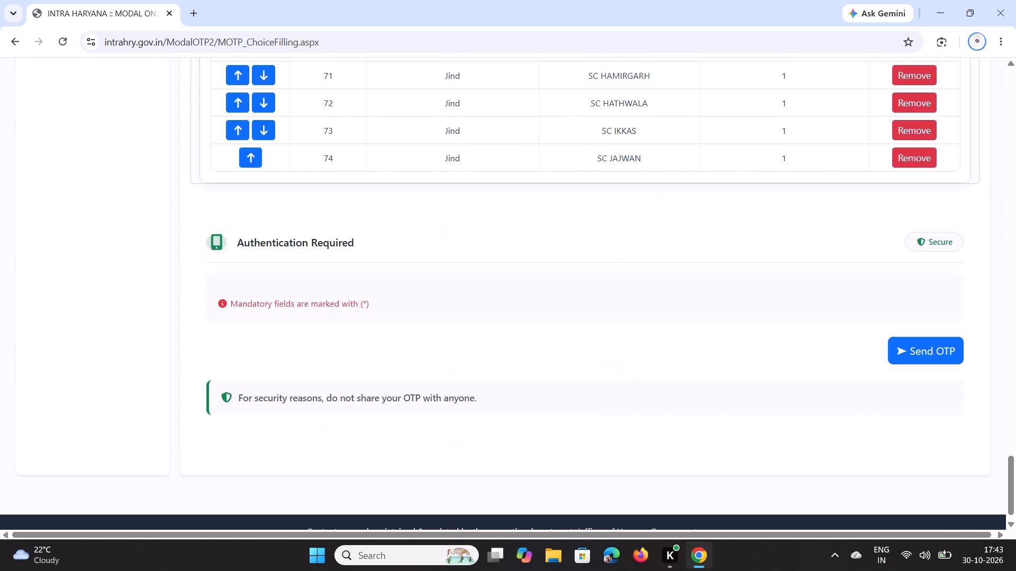
scroll(194, 389, up, 3)
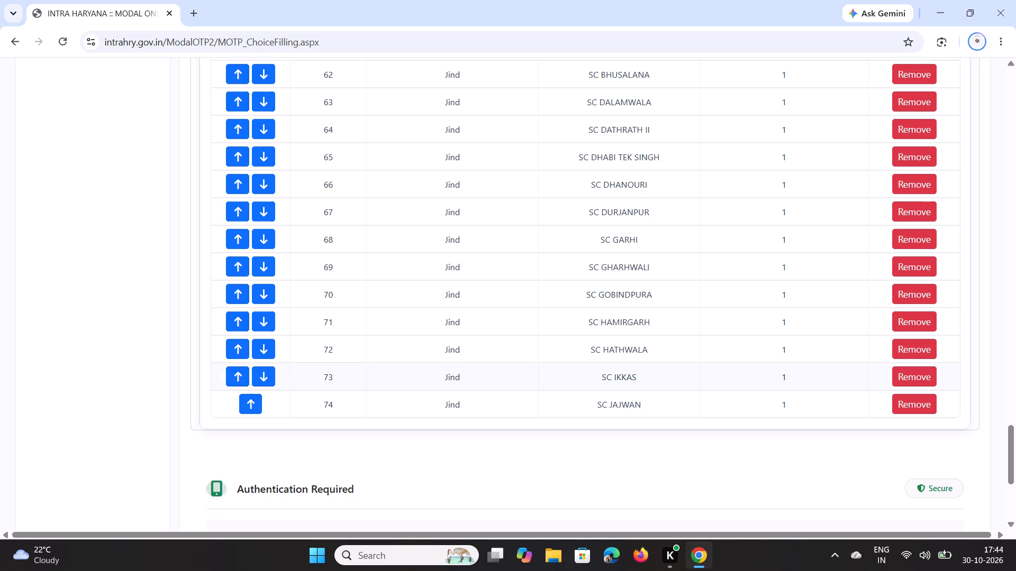
Choose Jind as the district and add the office SC KARSINDHU to the transfer preferences.
scroll(141, 246, up, 10)
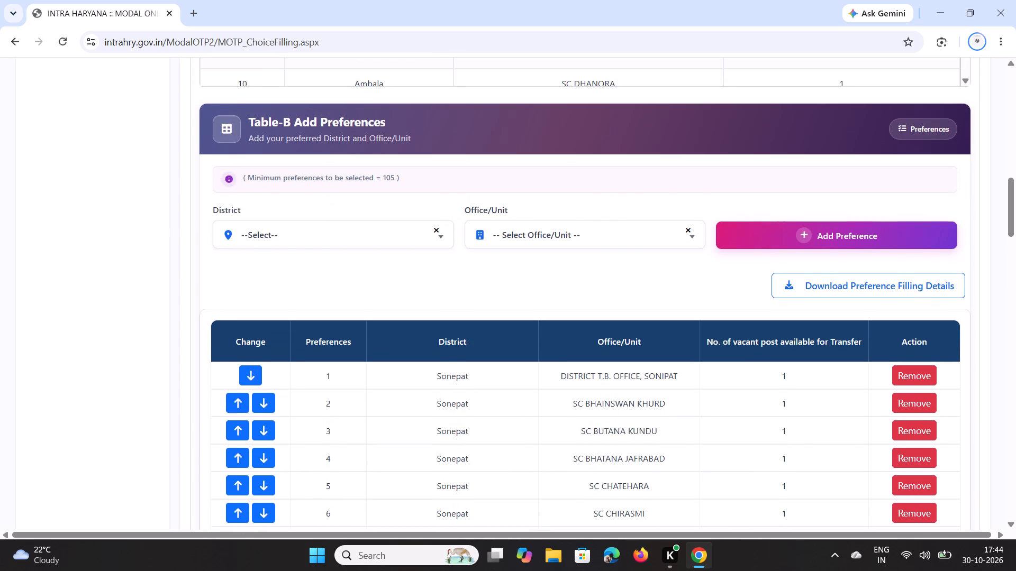
click(282, 242)
scroll(275, 315, down, 2)
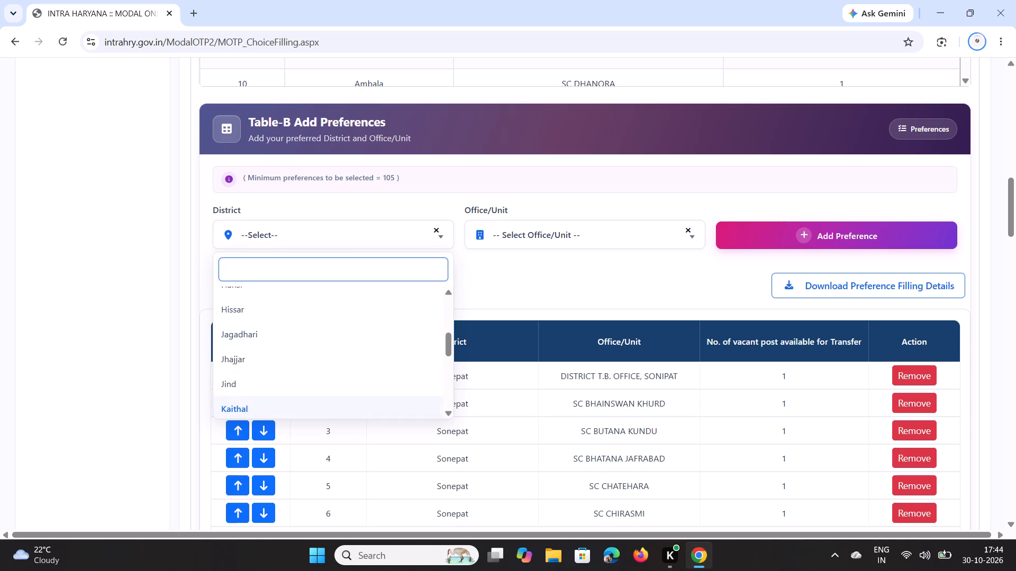
click(246, 383)
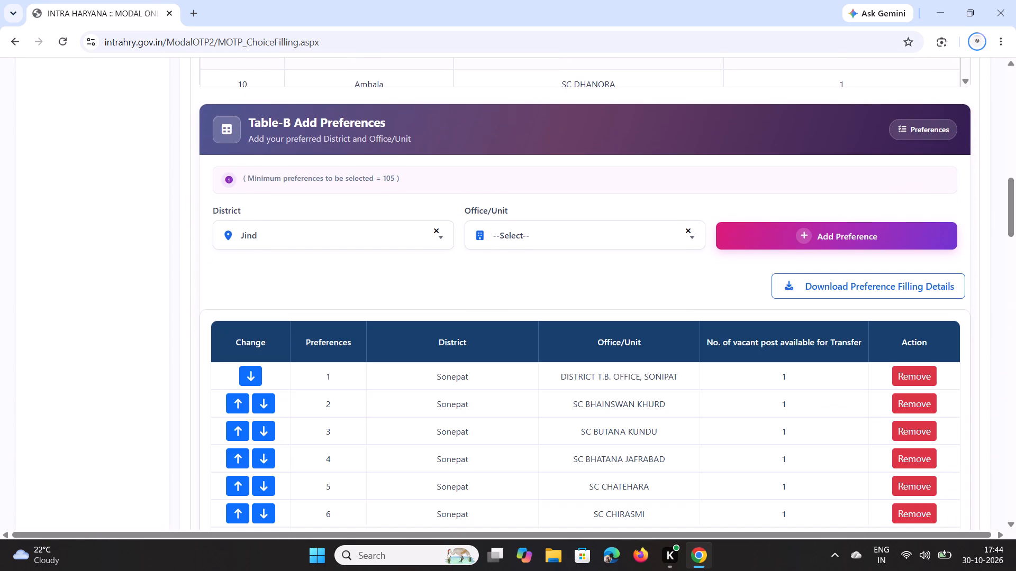
click(493, 238)
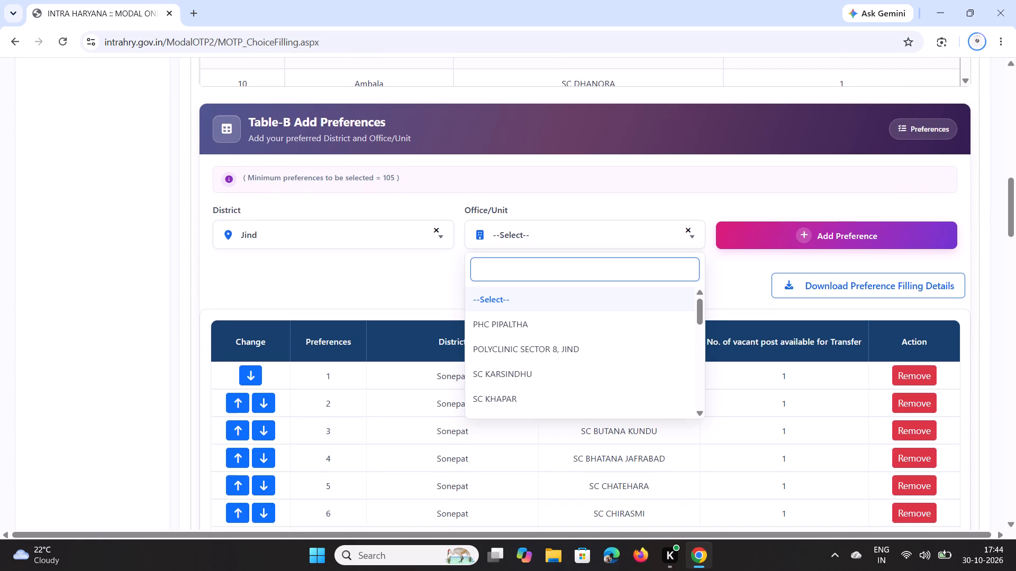
click(517, 376)
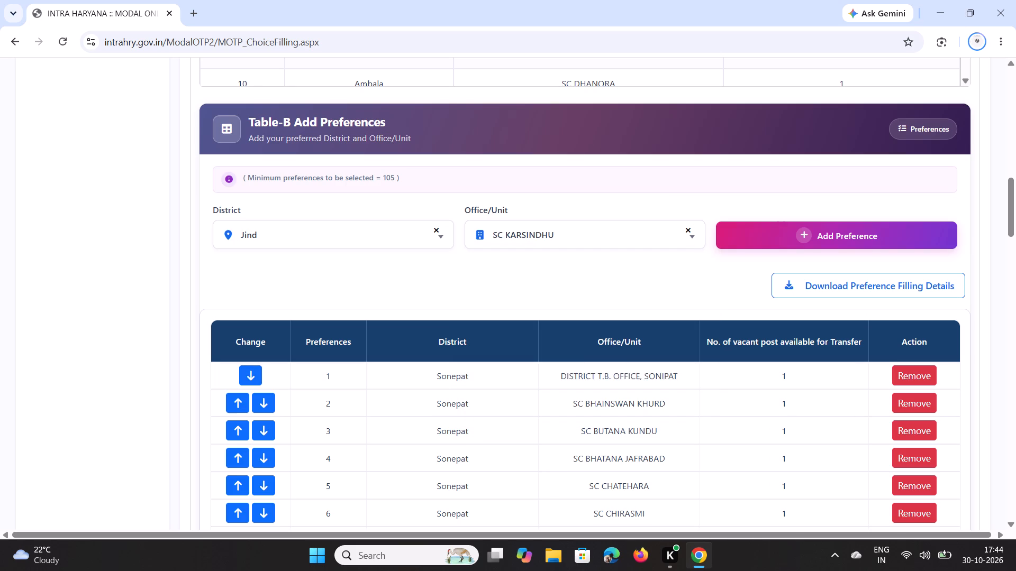
click(790, 237)
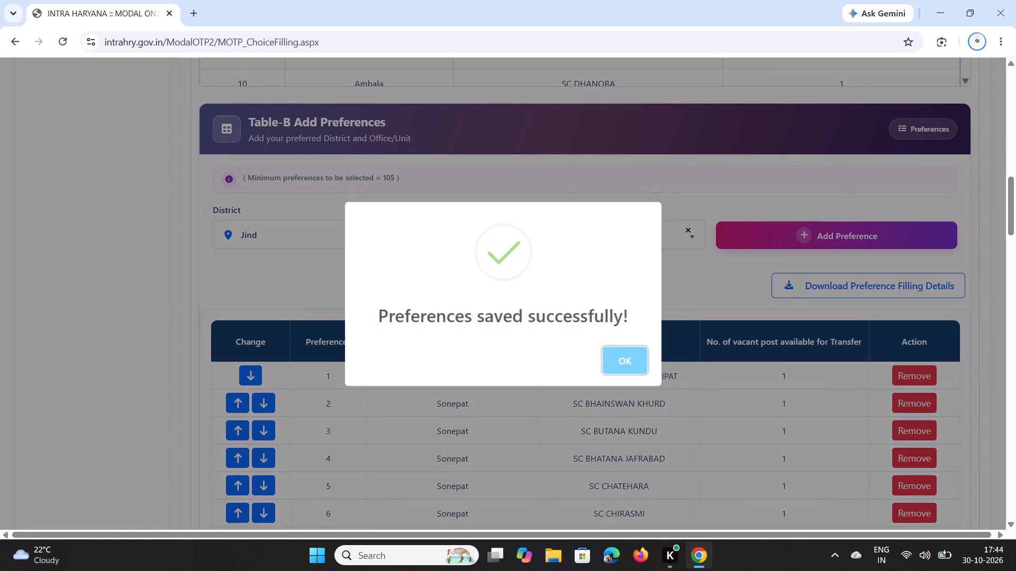
click(625, 355)
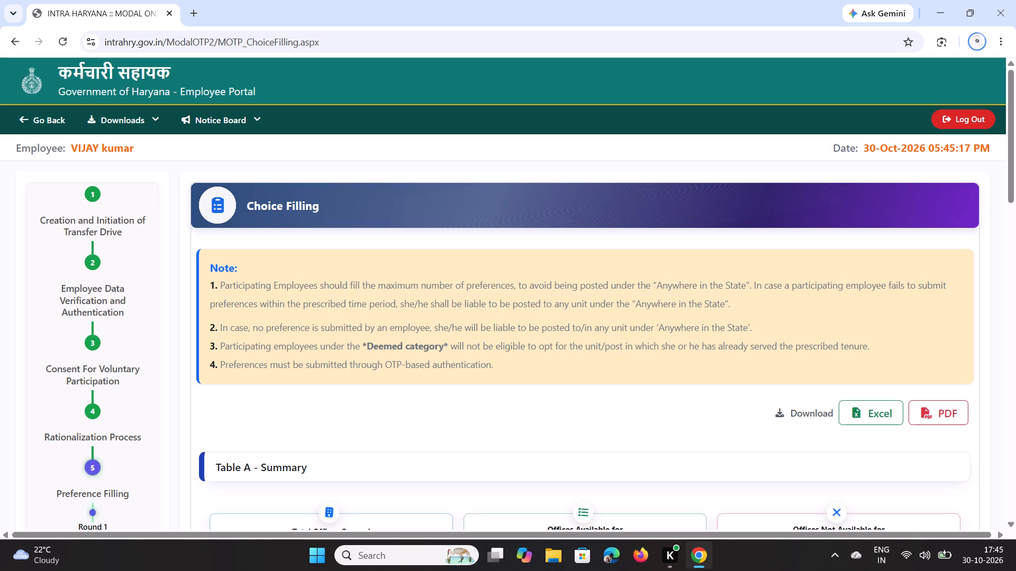
Choose Jind as the district and add the office SC KHAPAR to the transfer preferences.
scroll(81, 339, down, 3)
scroll(201, 349, down, 5)
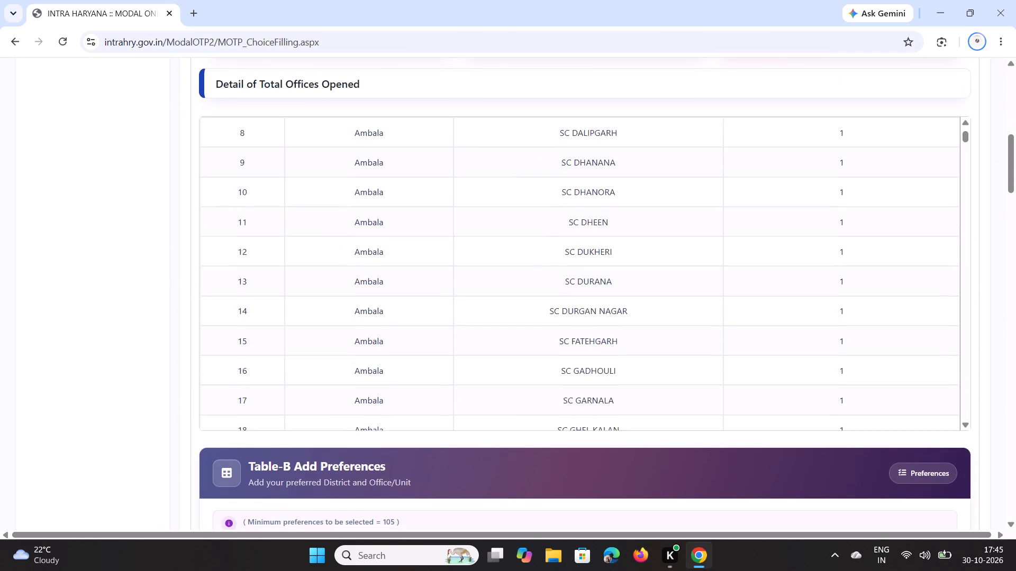
scroll(201, 349, down, 4)
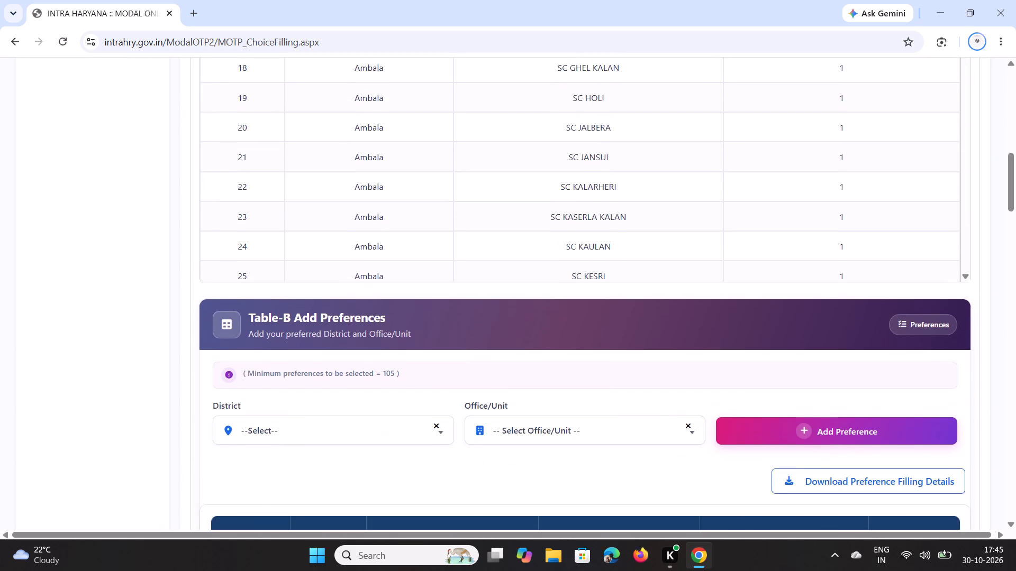
scroll(184, 324, down, 2)
click(323, 270)
scroll(300, 358, down, 1)
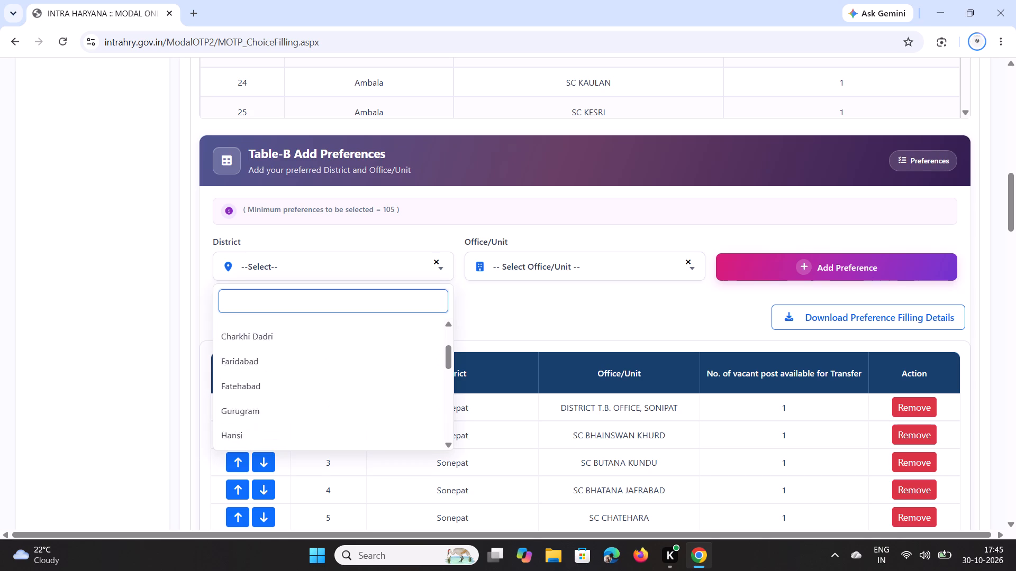
scroll(300, 358, down, 1)
scroll(274, 410, down, 1)
click(270, 404)
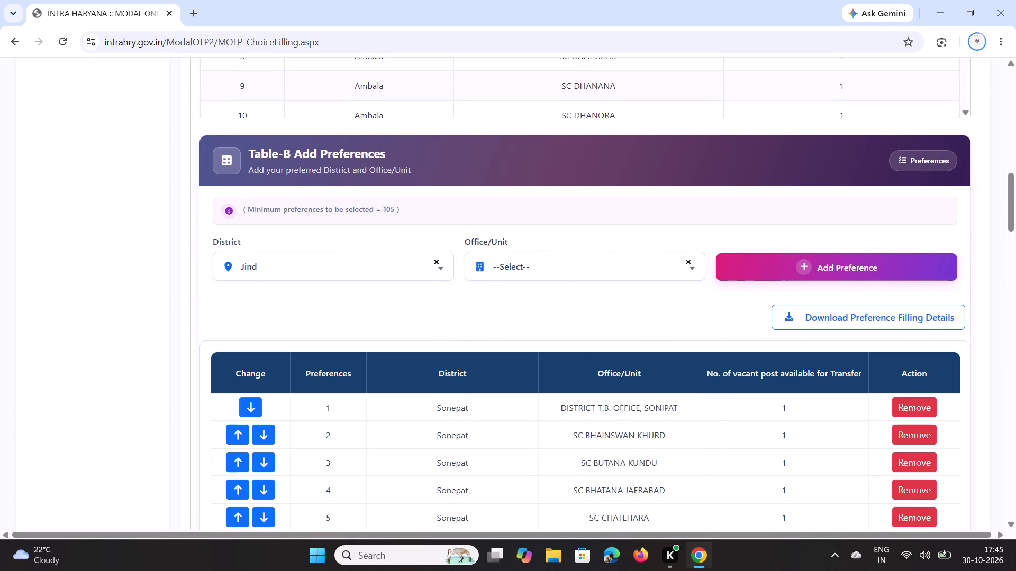
click(522, 268)
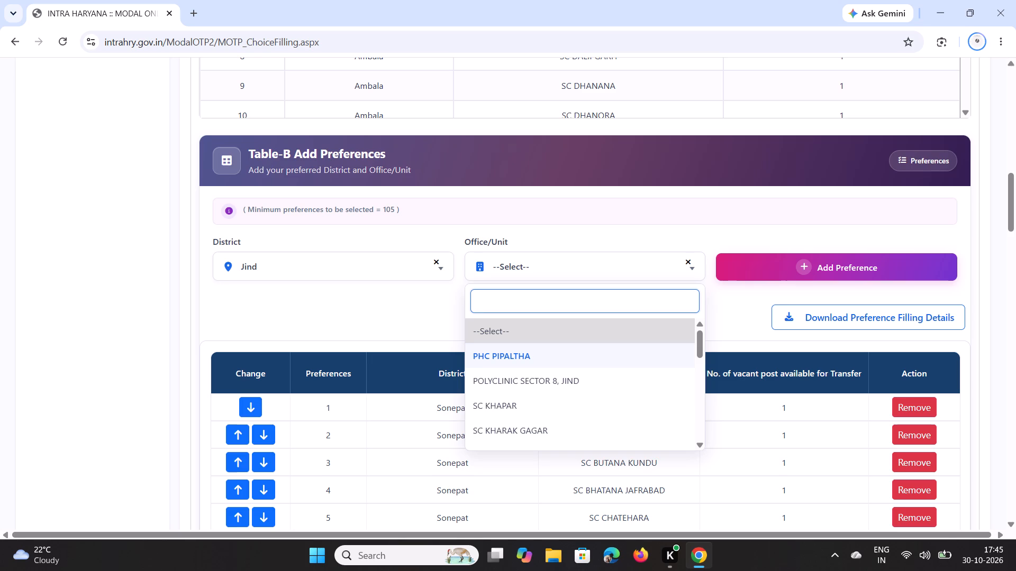
click(543, 412)
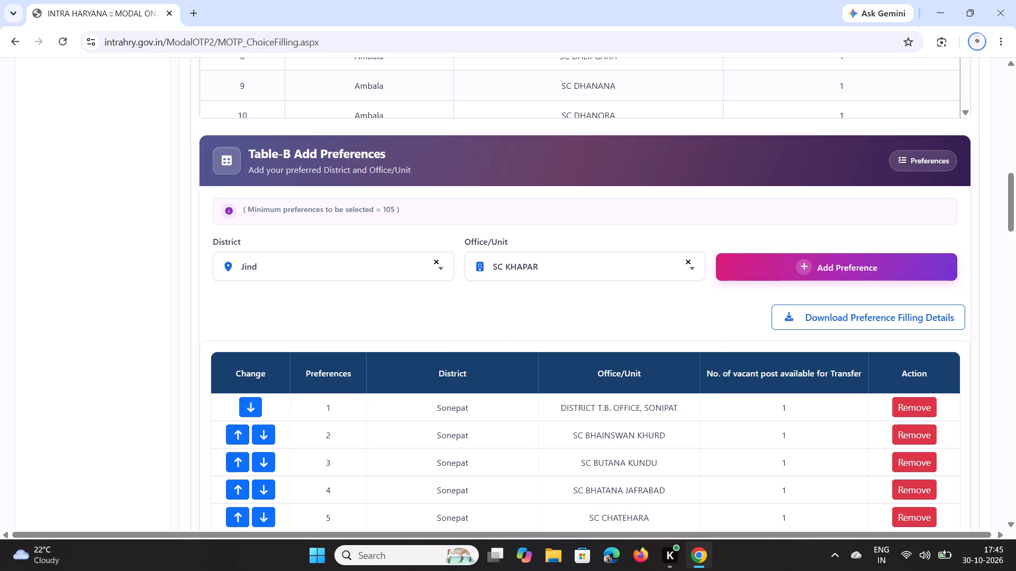
click(754, 267)
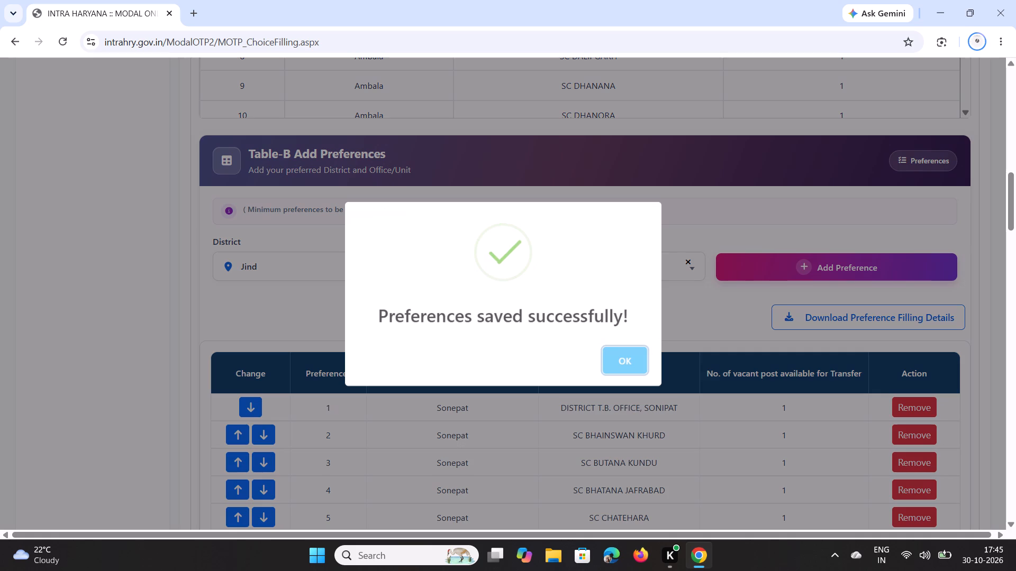
click(616, 363)
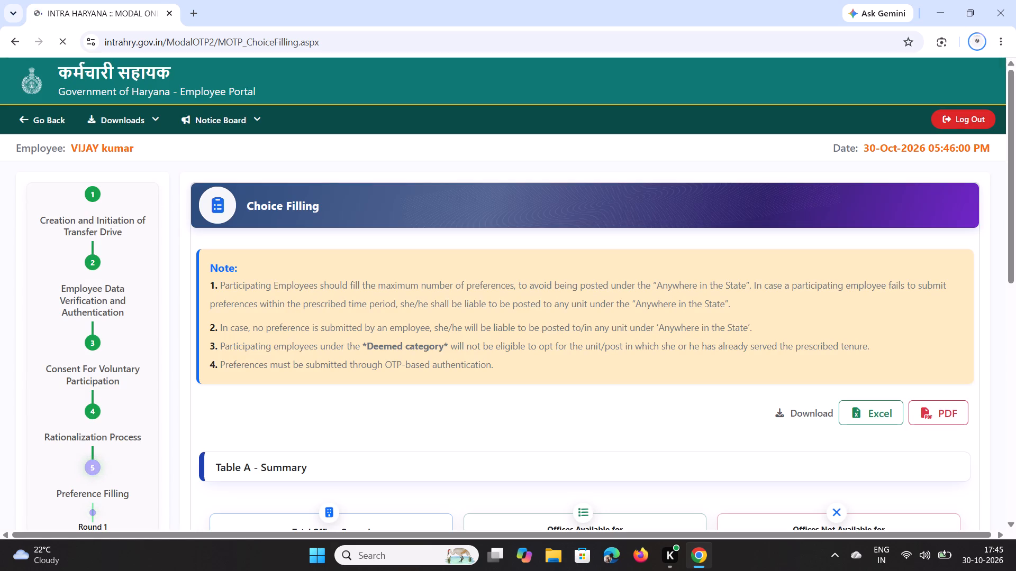
Choose Jind as the district and add the office SC KHARAK GAGAR to the transfer preferences.
scroll(170, 323, down, 8)
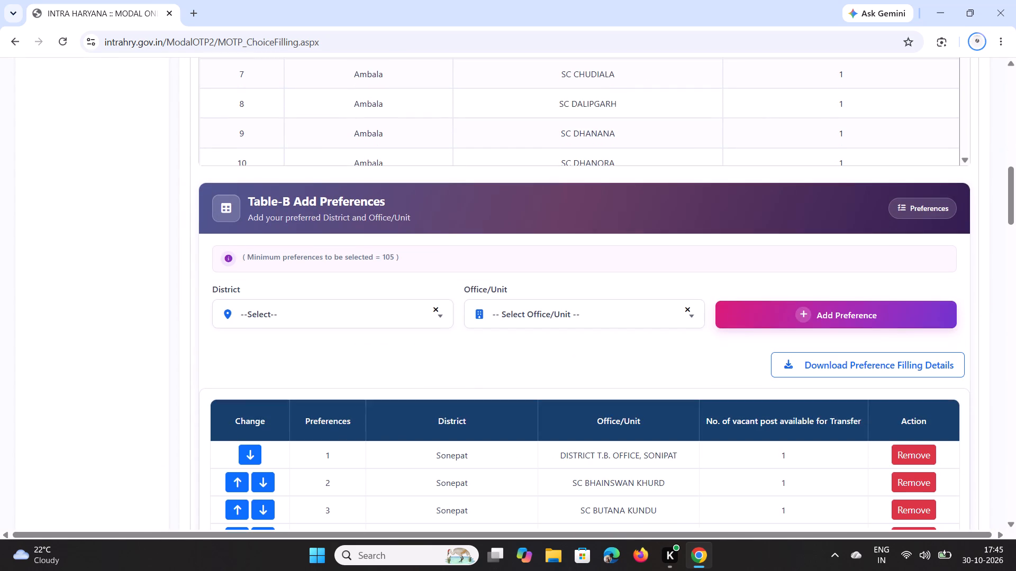
click(248, 313)
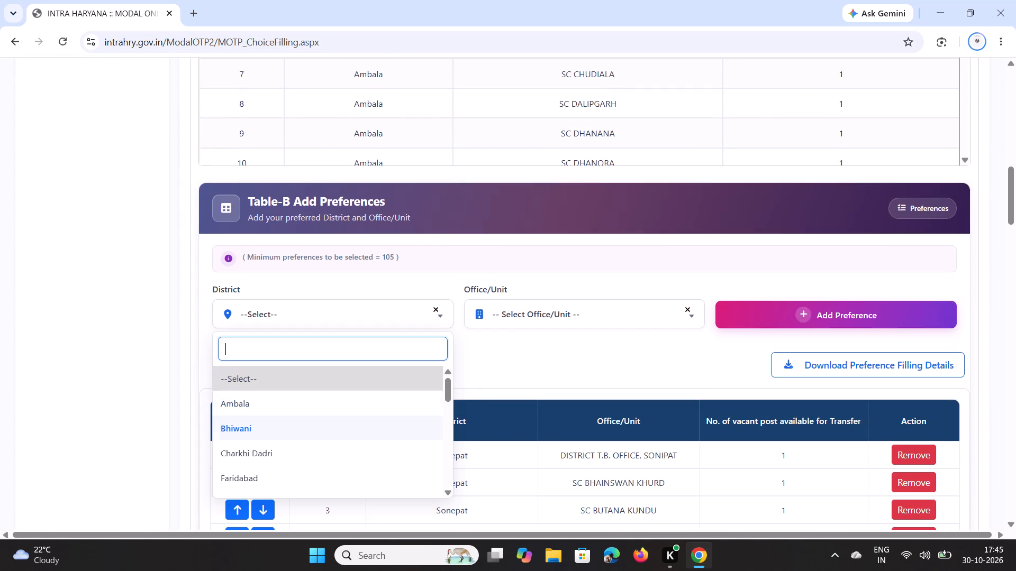
scroll(258, 425, down, 2)
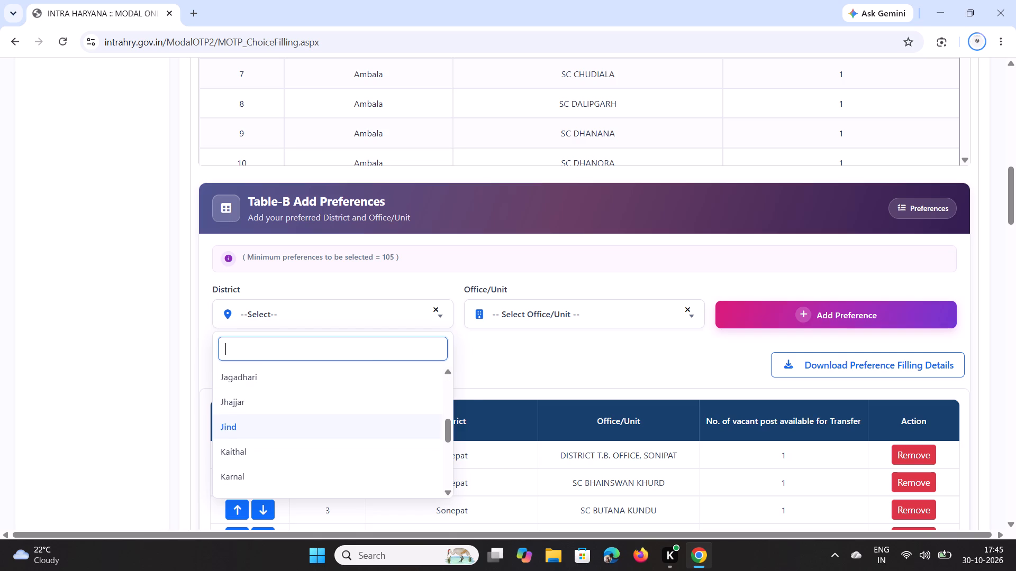
click(258, 425)
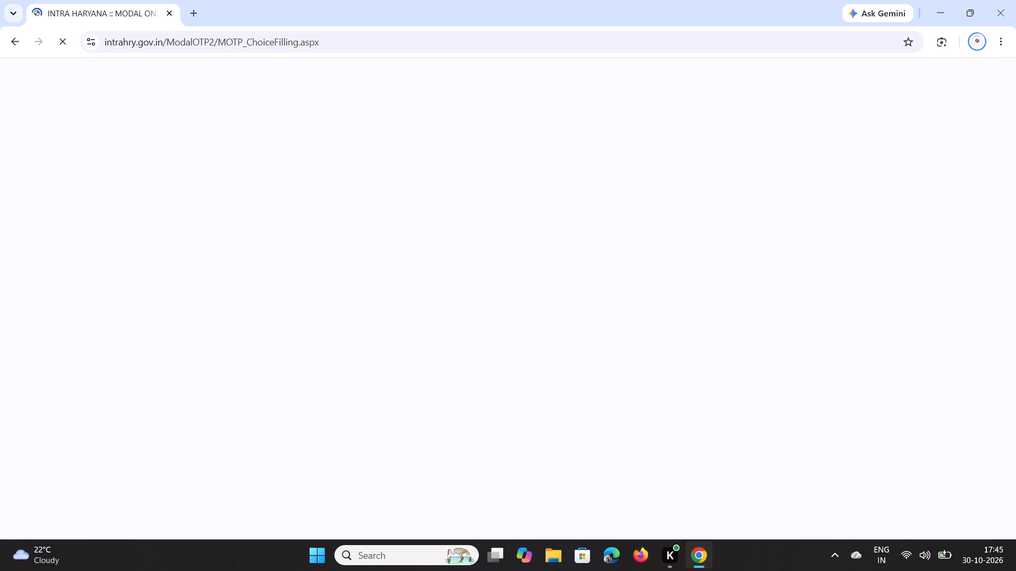
scroll(195, 338, down, 6)
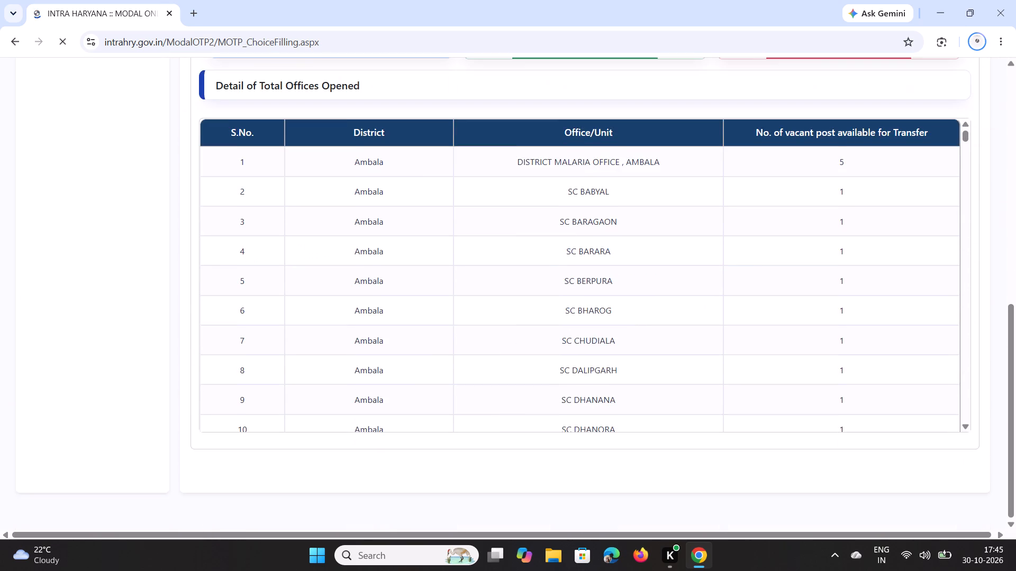
scroll(178, 334, down, 1)
click(489, 316)
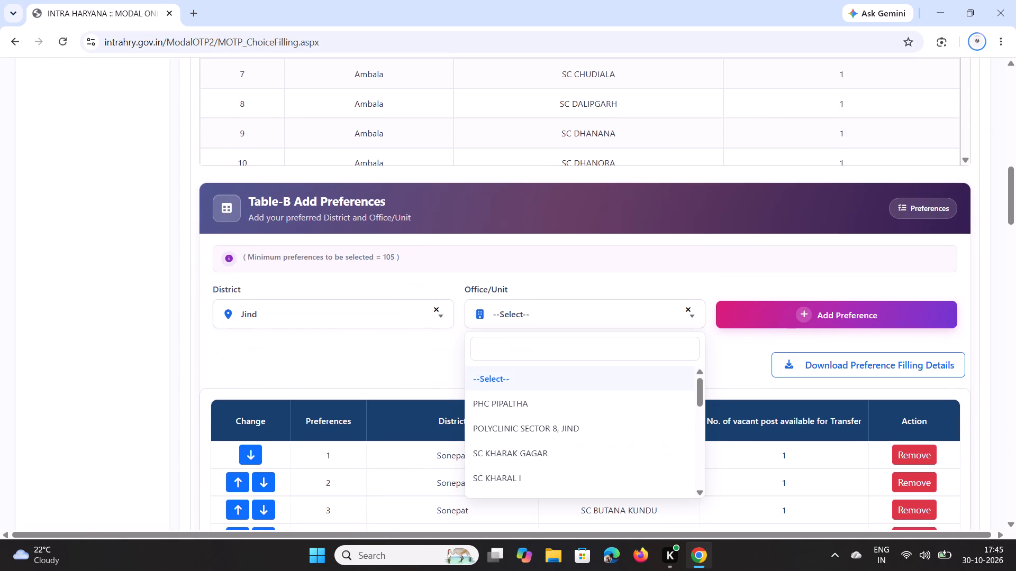
click(527, 445)
click(751, 318)
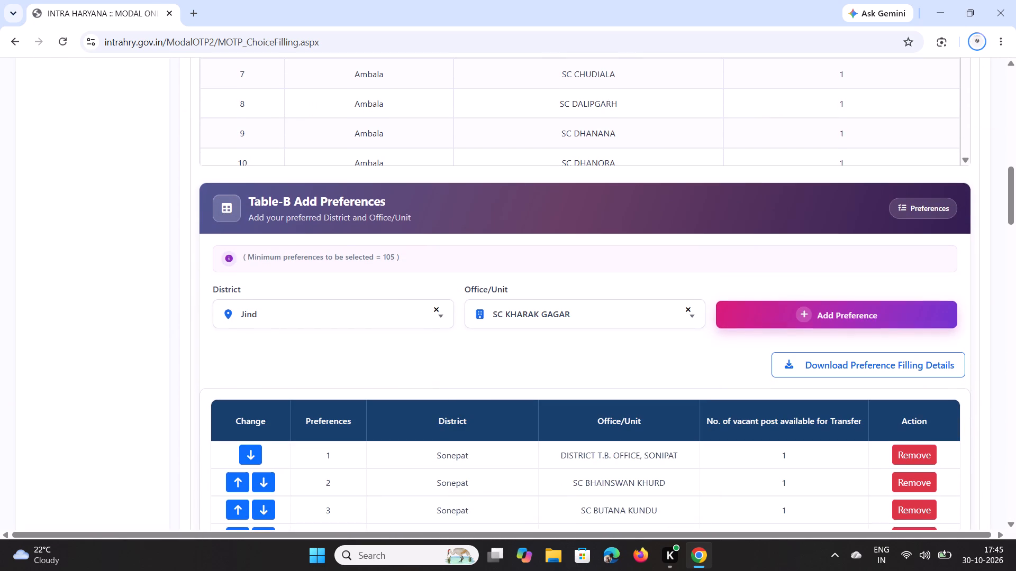
click(639, 356)
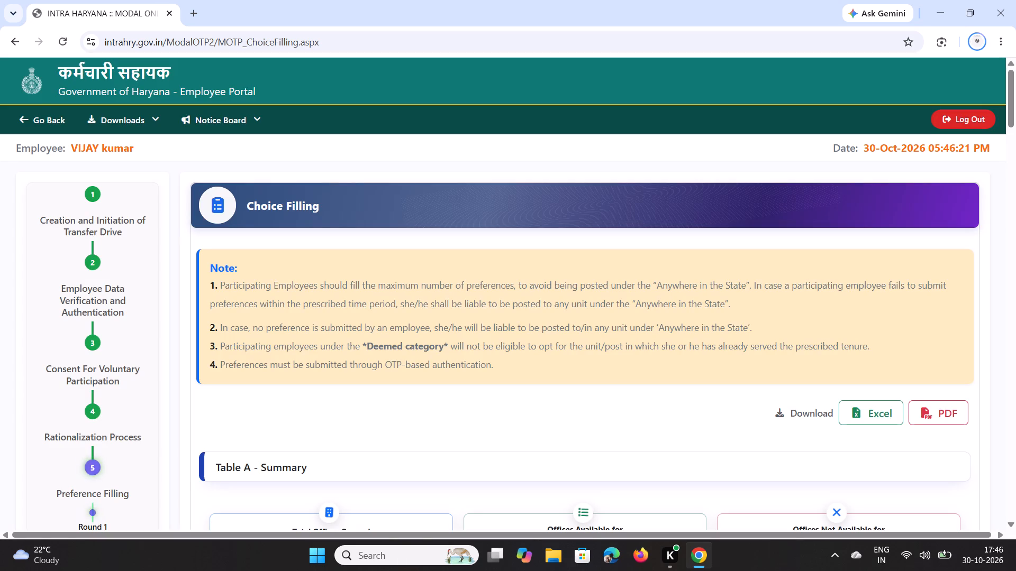
Choose Jind as the district and add the office SC KHARAL I to the transfer preferences.
scroll(180, 303, down, 4)
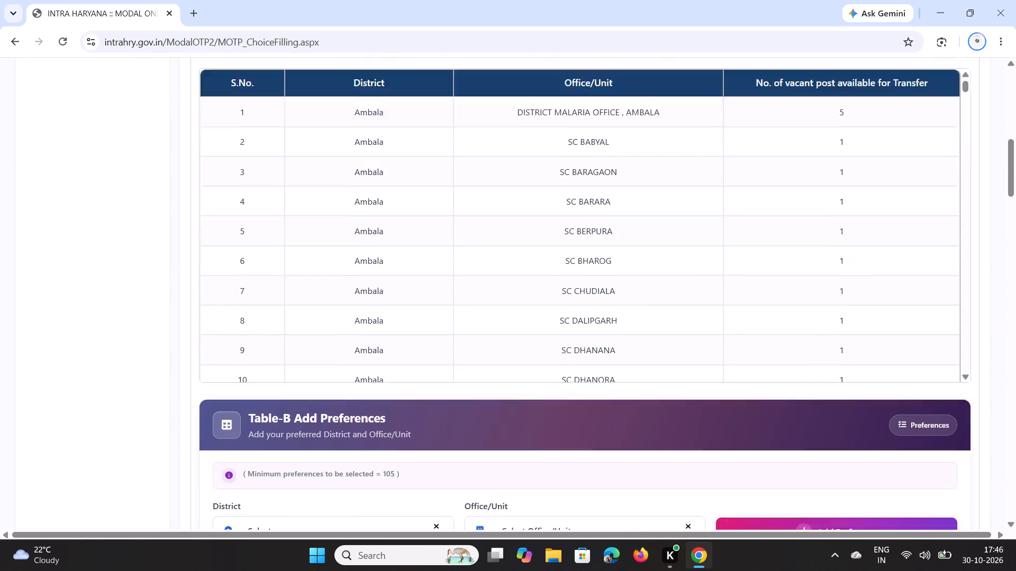
scroll(180, 303, down, 3)
click(276, 206)
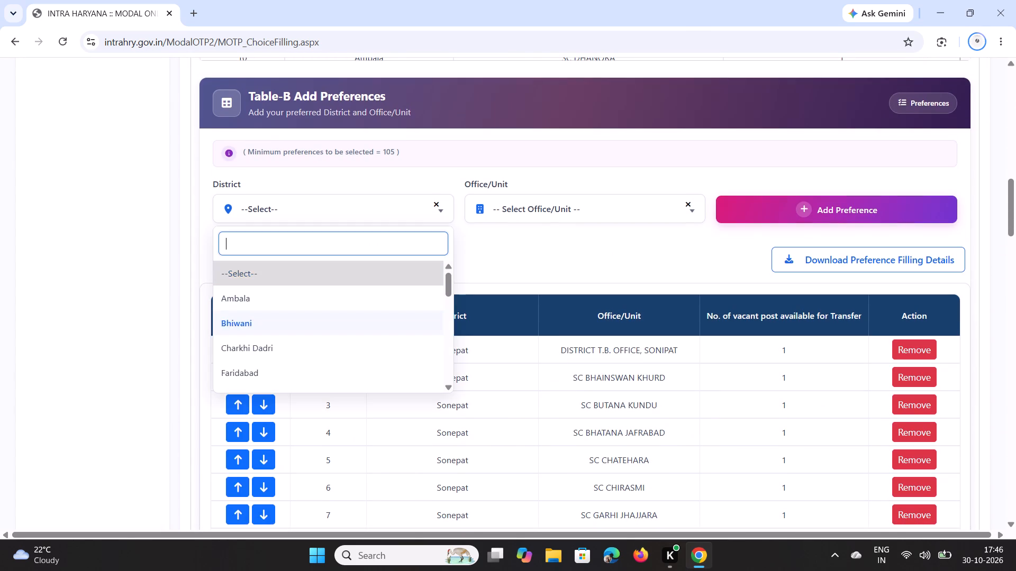
scroll(259, 313, down, 4)
click(249, 345)
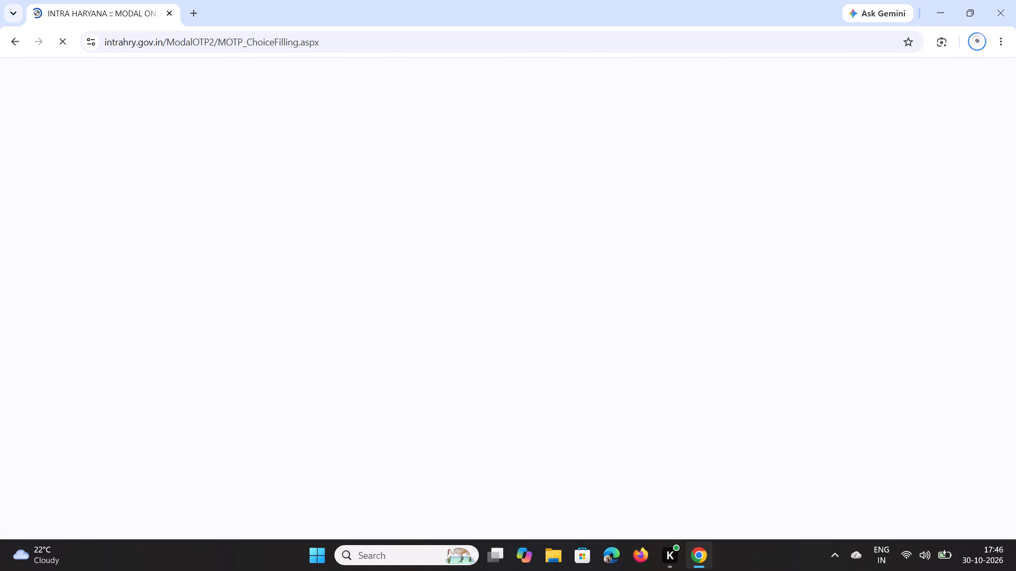
scroll(173, 247, down, 3)
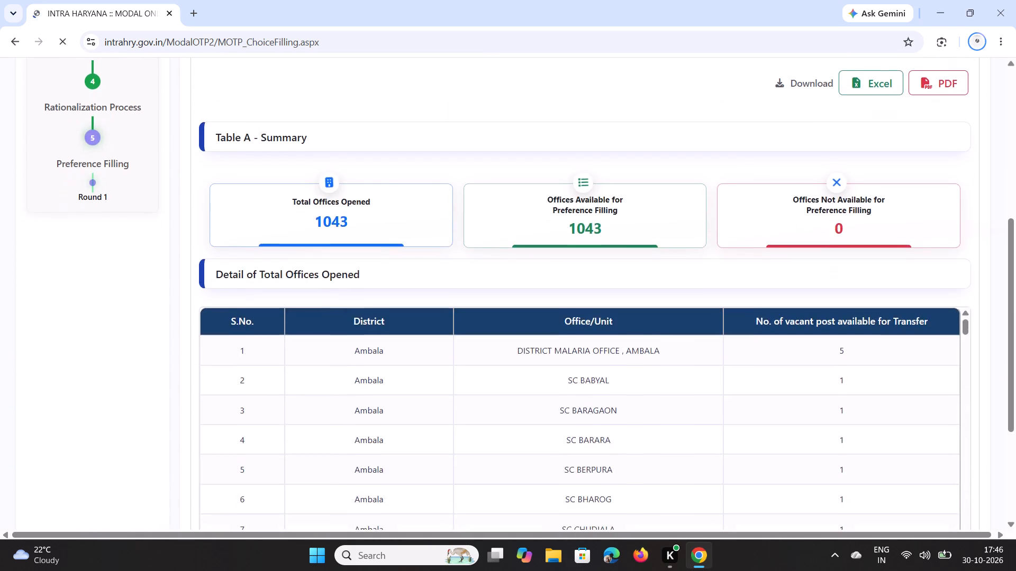
scroll(173, 247, down, 8)
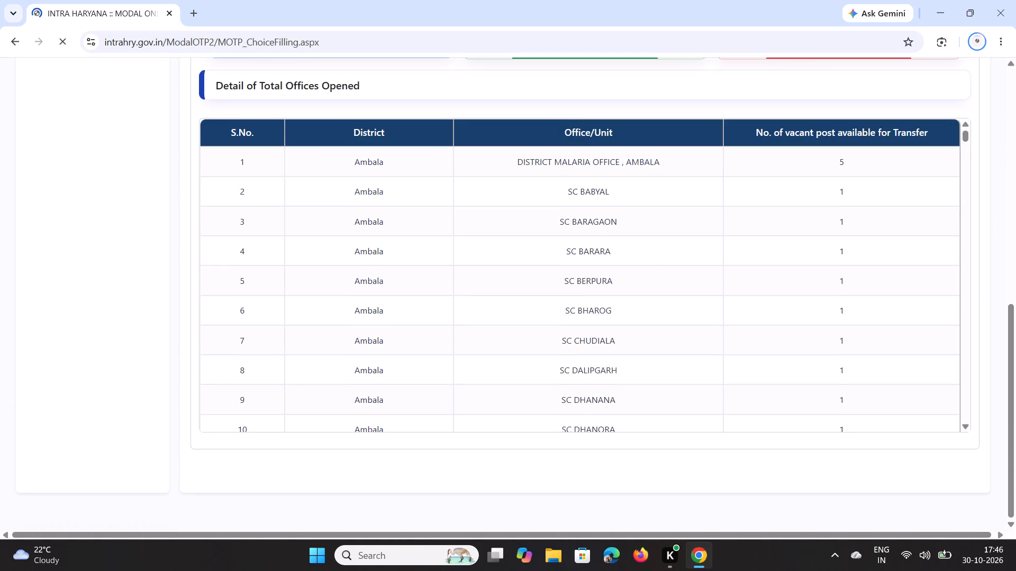
scroll(173, 247, down, 1)
click(488, 209)
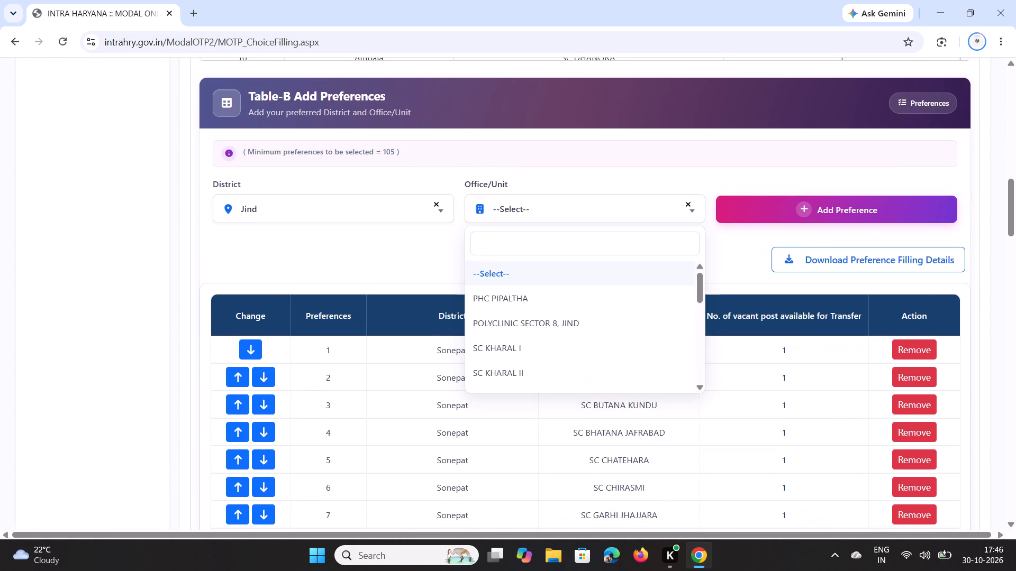
click(518, 346)
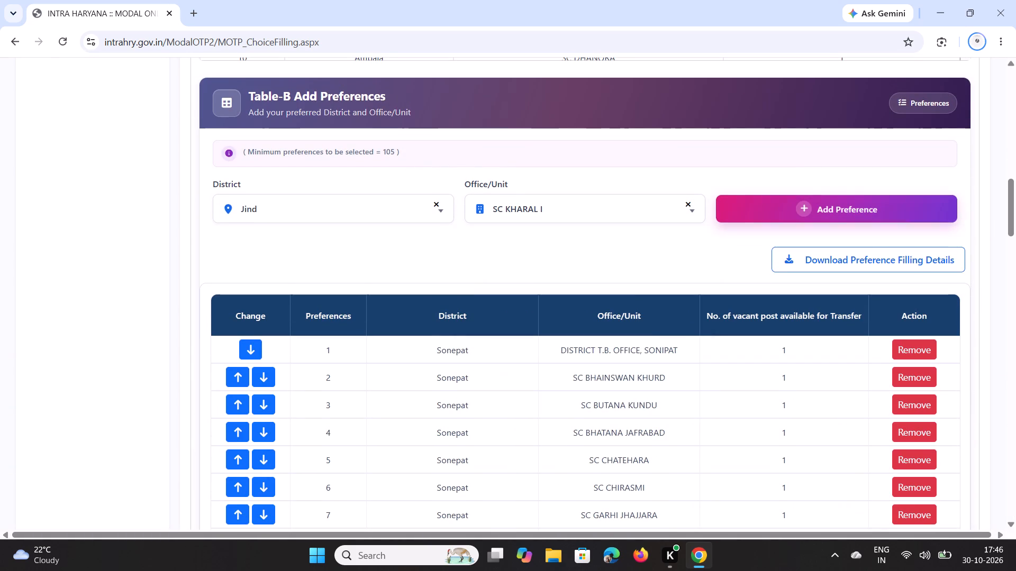
click(775, 201)
click(621, 356)
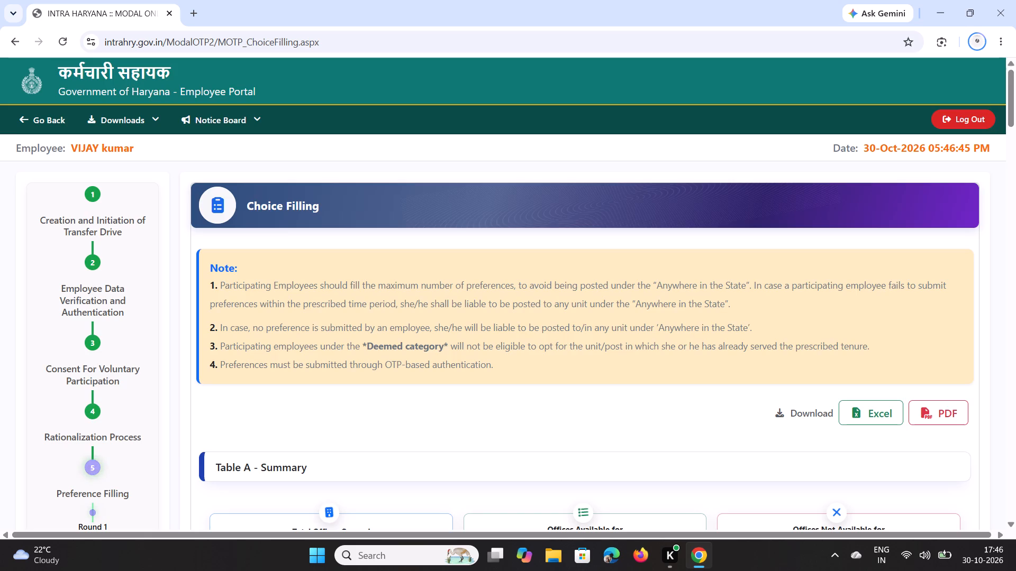
Choose Jind as the district and add the office SC KHARAL II to the transfer preferences.
scroll(174, 329, down, 8)
scroll(174, 329, up, 3)
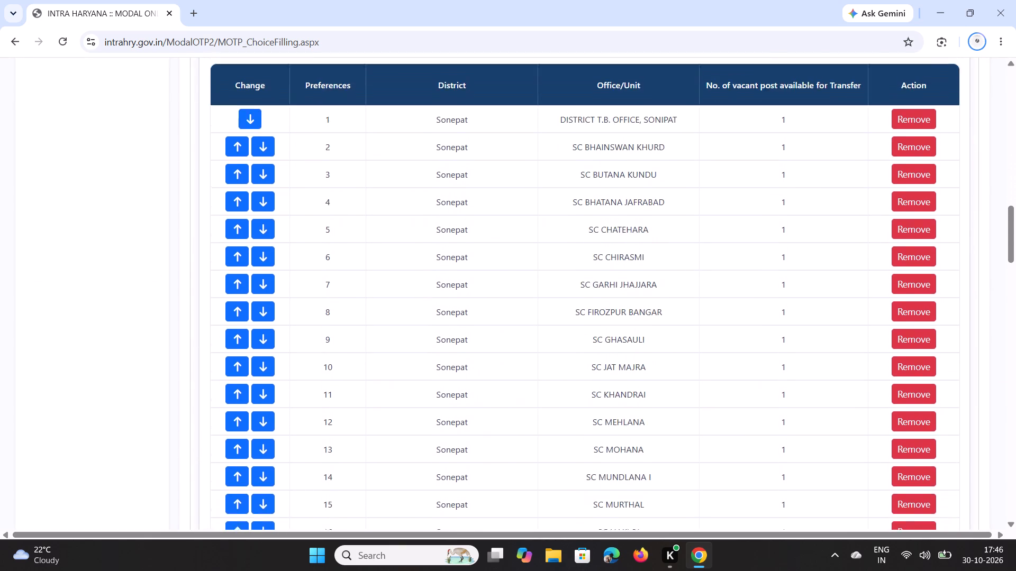
scroll(174, 329, up, 3)
click(276, 142)
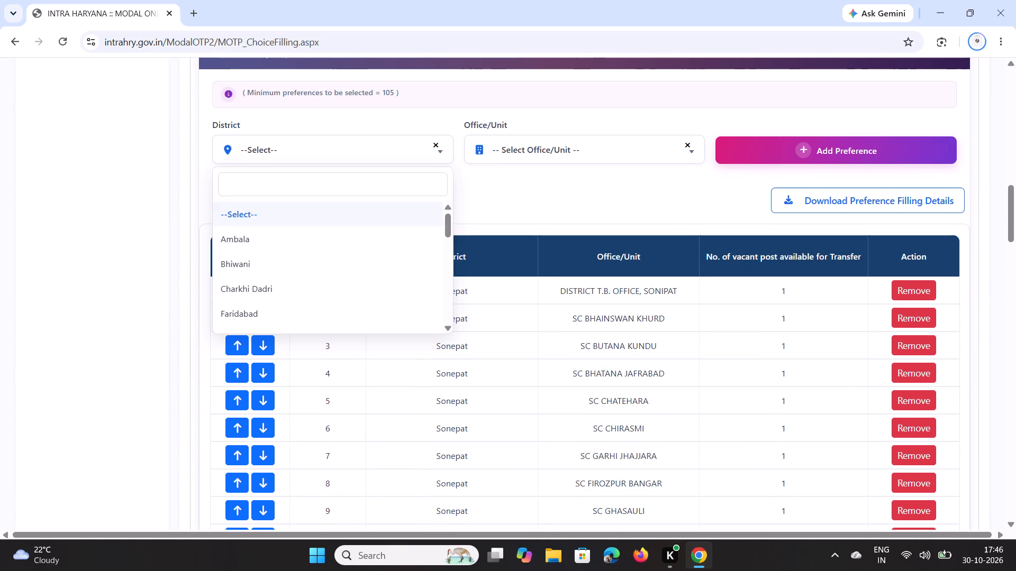
scroll(261, 254, down, 3)
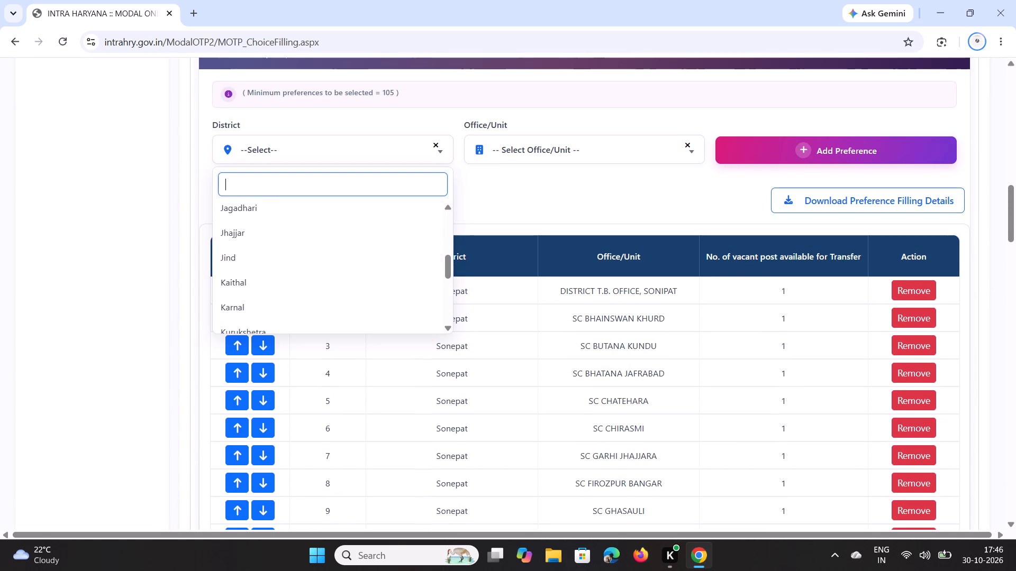
click(261, 254)
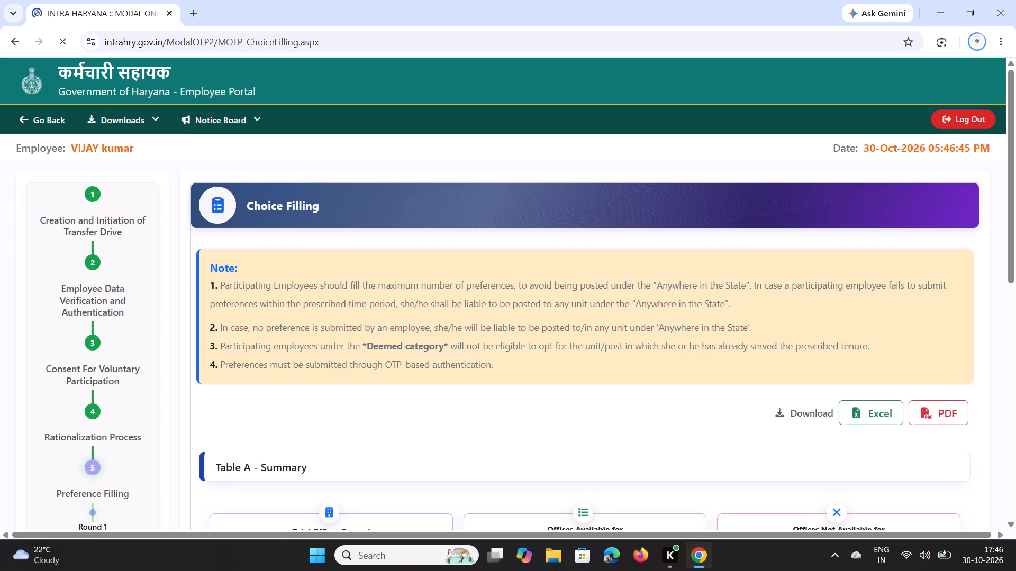
scroll(261, 254, down, 3)
scroll(174, 296, down, 2)
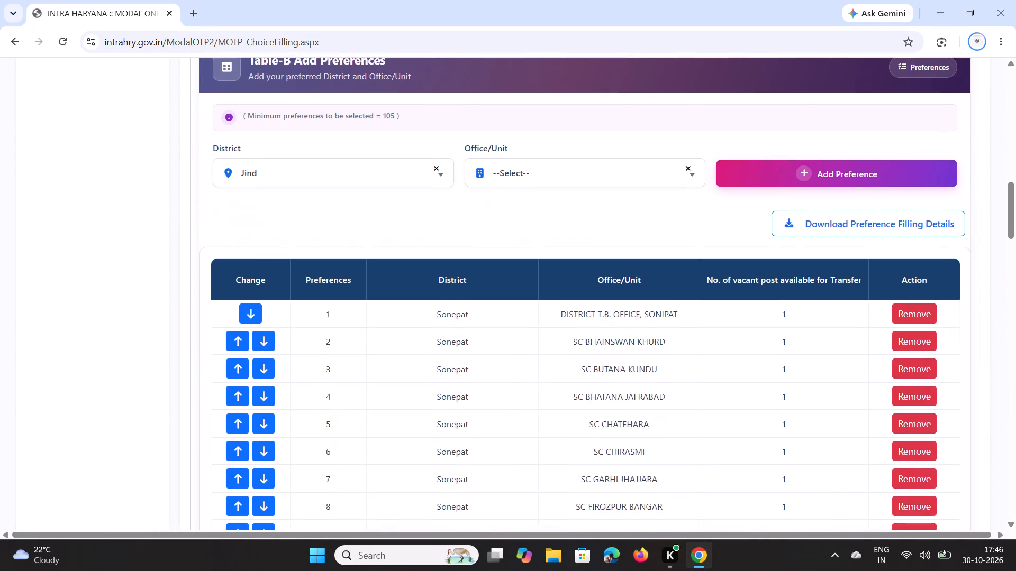
scroll(174, 296, down, 1)
click(484, 137)
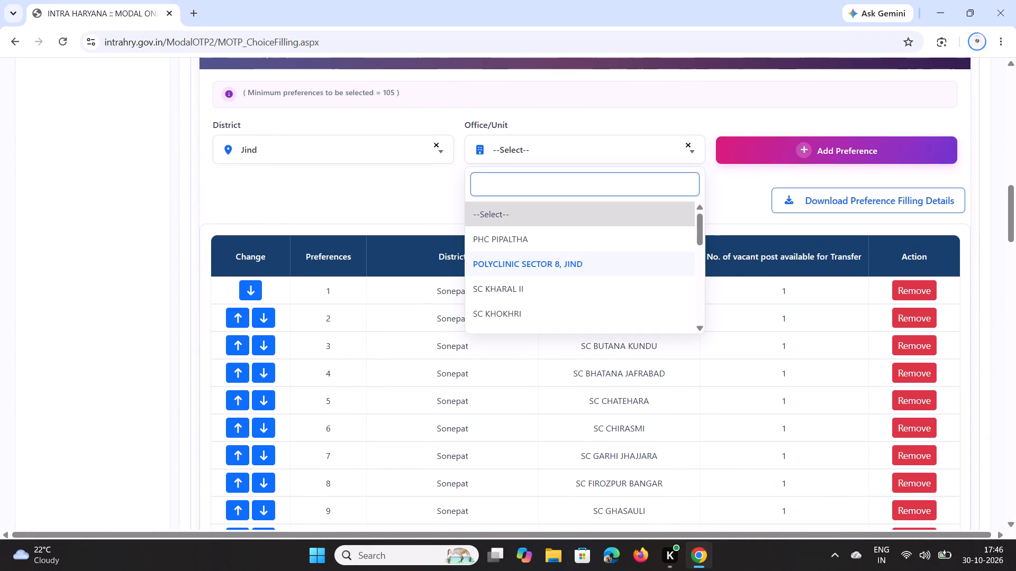
click(493, 283)
click(759, 137)
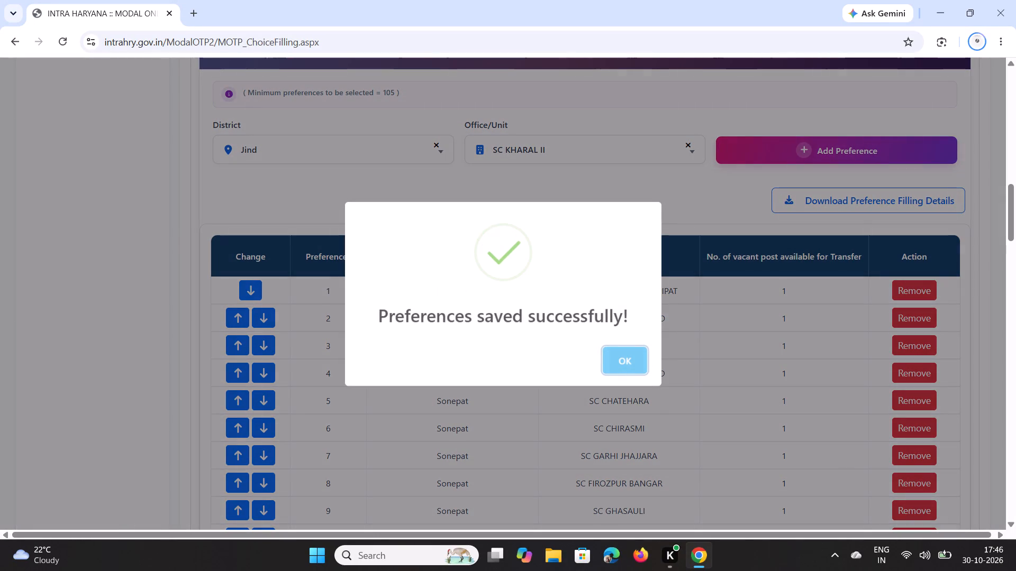
click(615, 349)
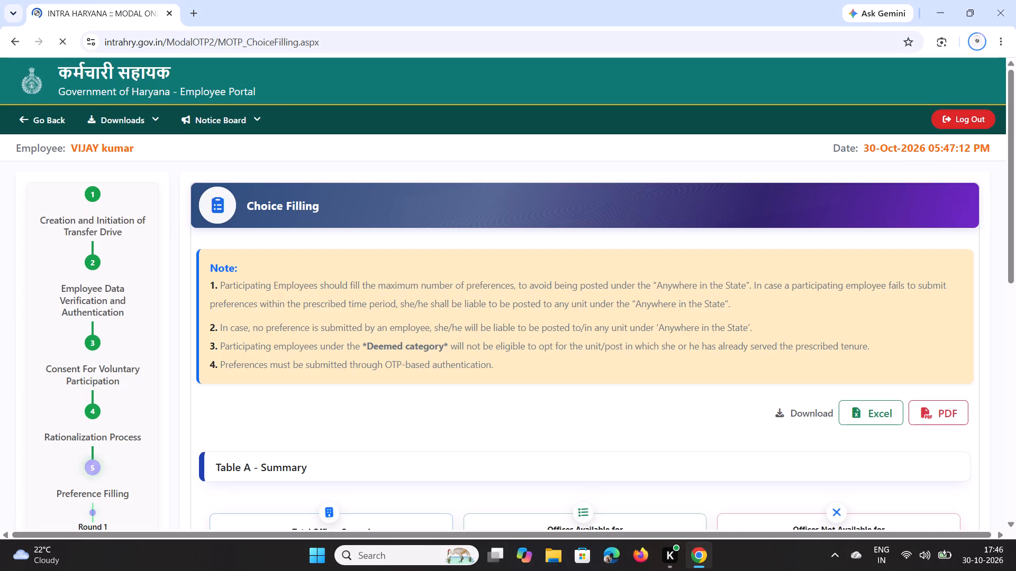
Choose Jind as the district and add the office SC KHOKHRI to the transfer preferences.
scroll(185, 311, down, 7)
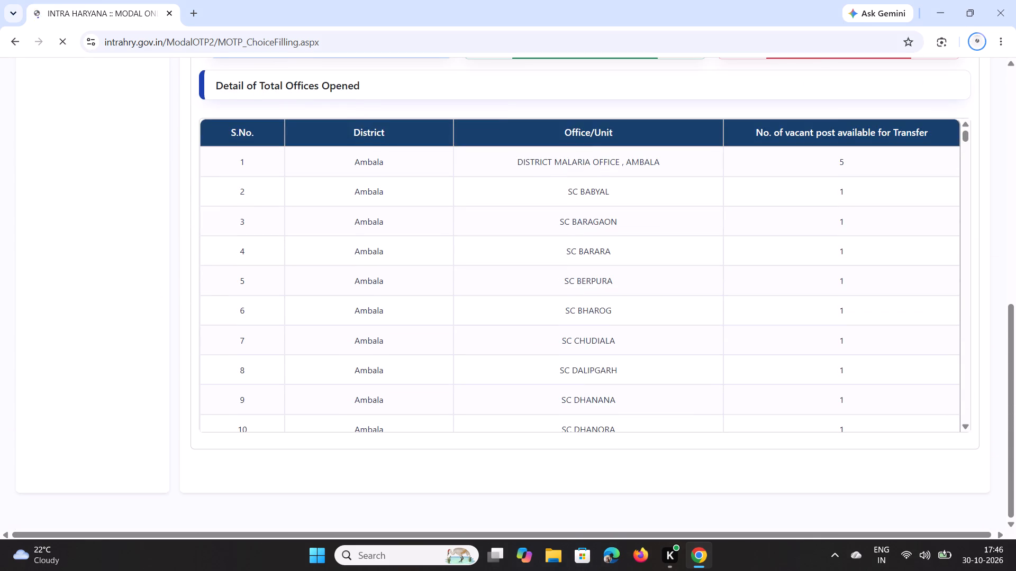
scroll(178, 317, down, 2)
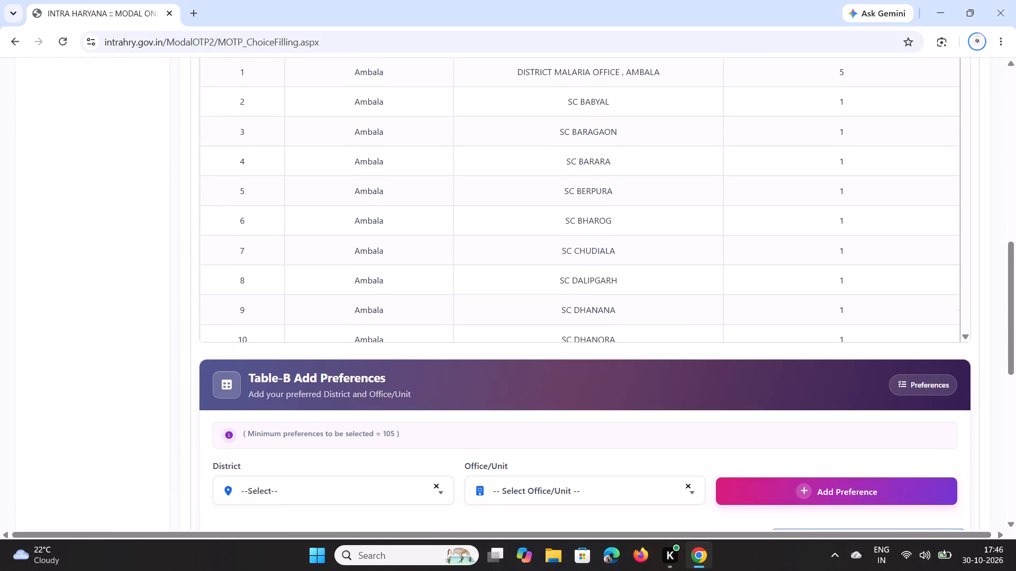
scroll(178, 317, down, 2)
click(267, 377)
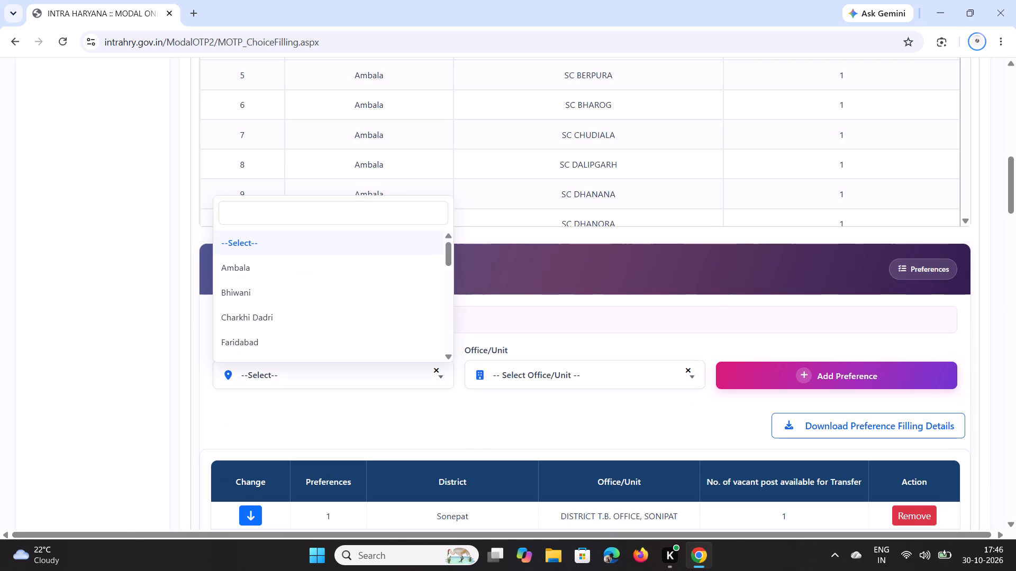
scroll(266, 353, down, 4)
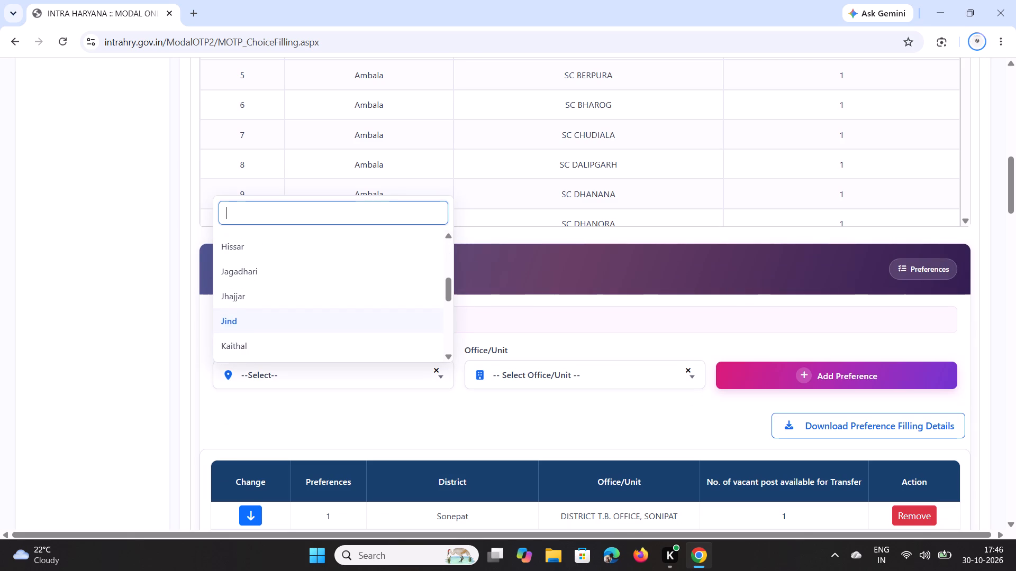
scroll(266, 353, down, 1)
click(259, 310)
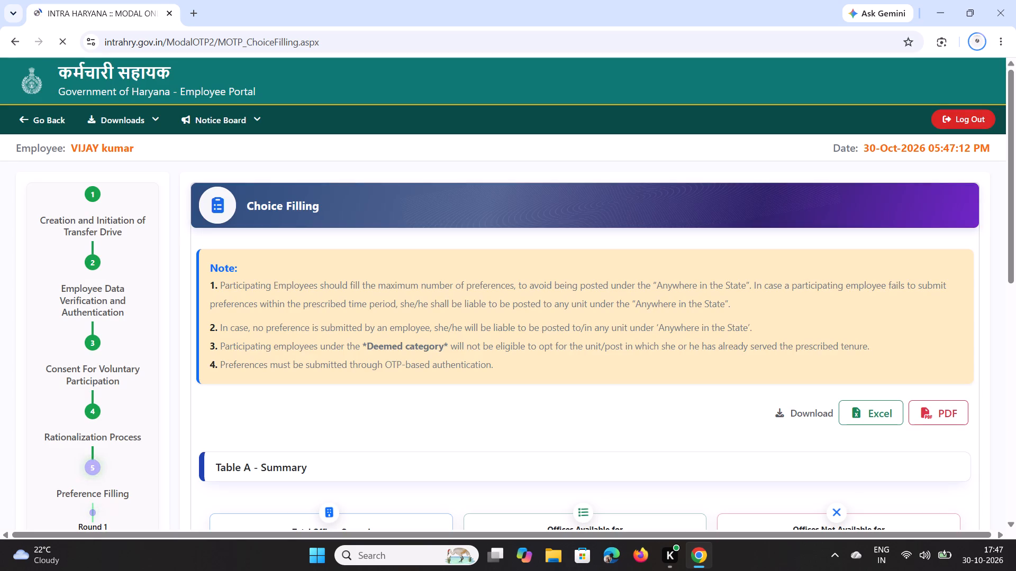
scroll(503, 371, down, 2)
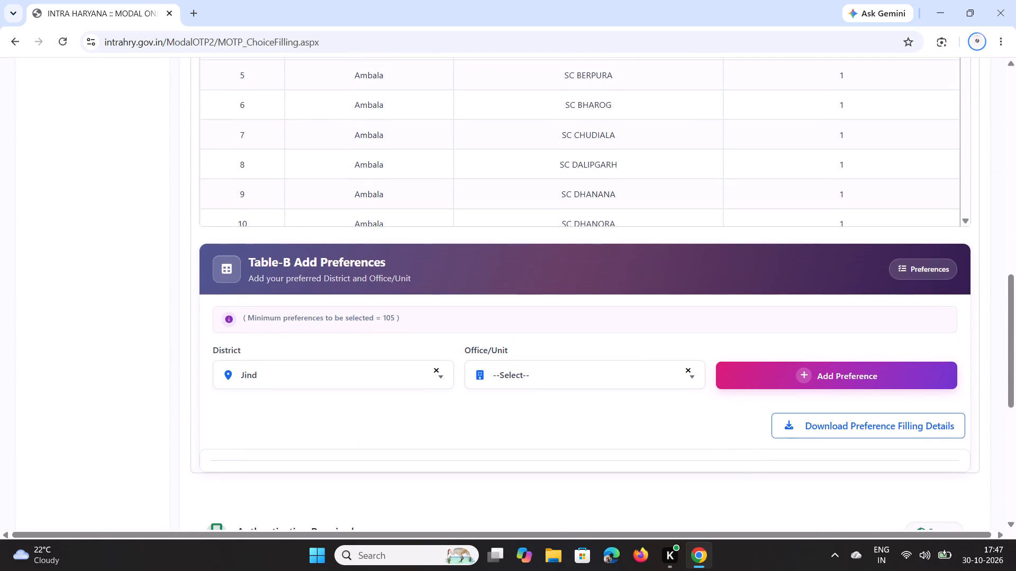
click(541, 383)
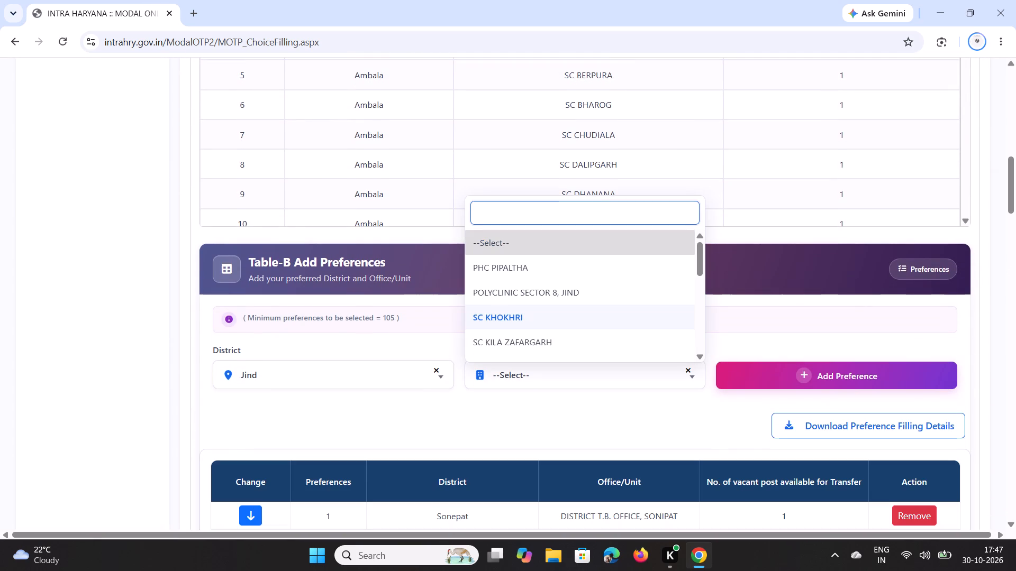
click(514, 318)
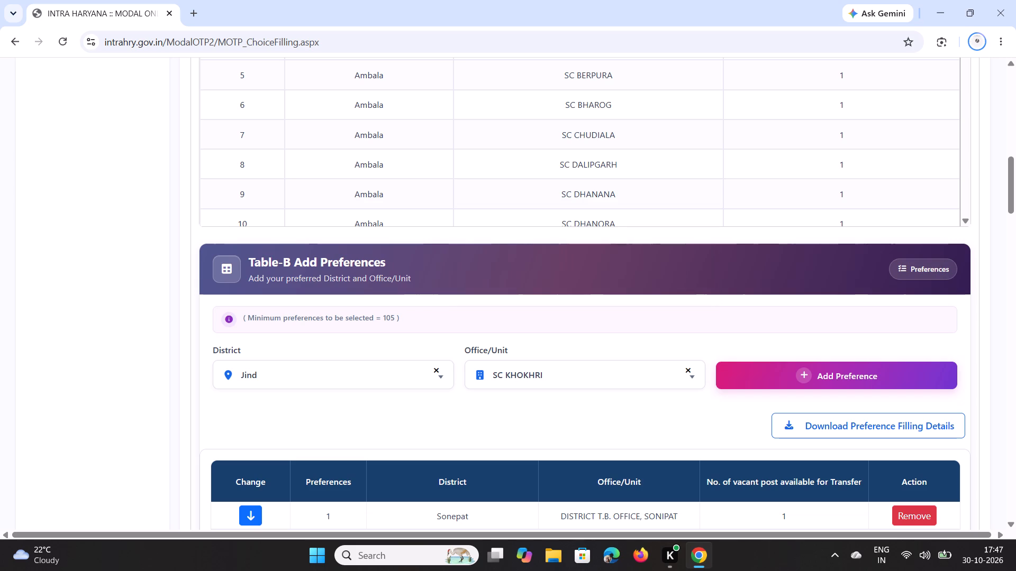
click(766, 365)
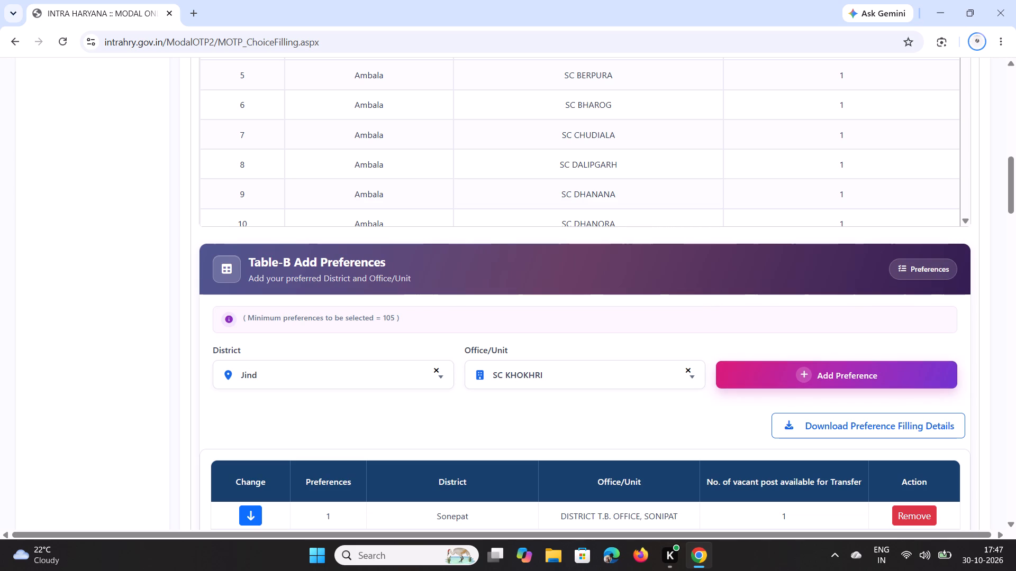
click(617, 352)
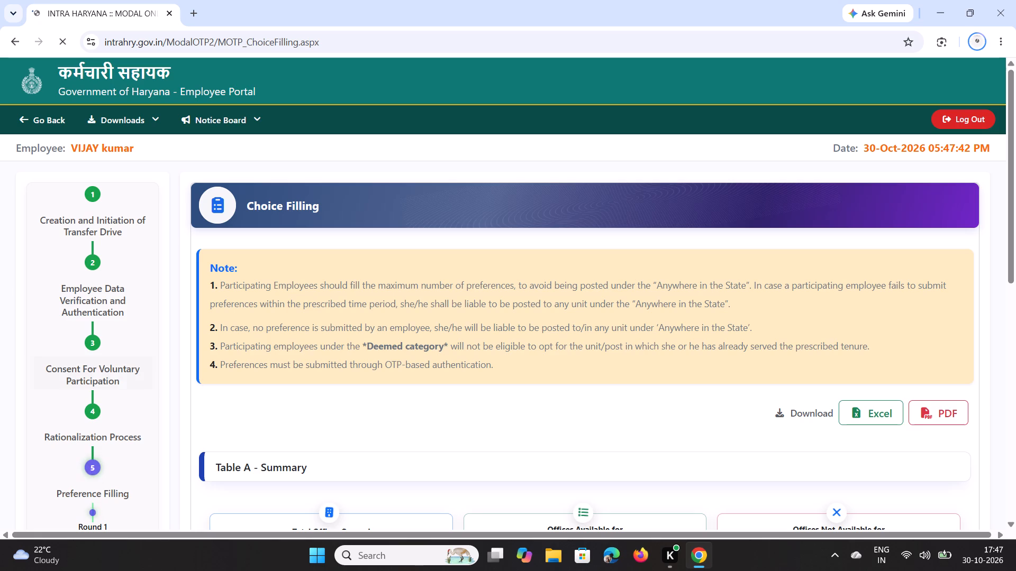
Choose Jind as the district and add the office SC KILA ZAFARGARH to the transfer preferences.
scroll(174, 382, down, 5)
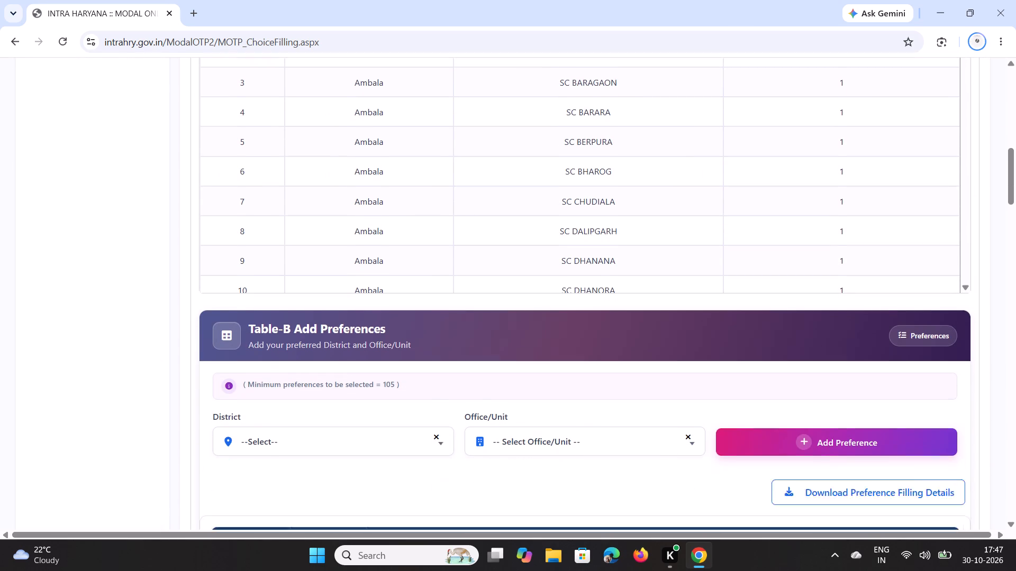
scroll(174, 382, down, 1)
click(234, 396)
scroll(249, 353, down, 1)
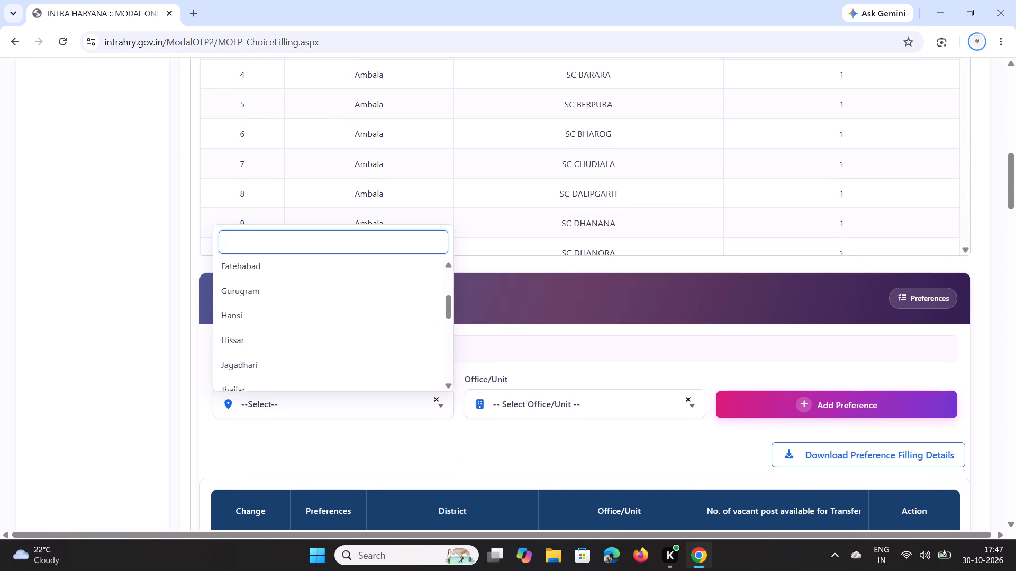
scroll(249, 353, down, 2)
click(249, 353)
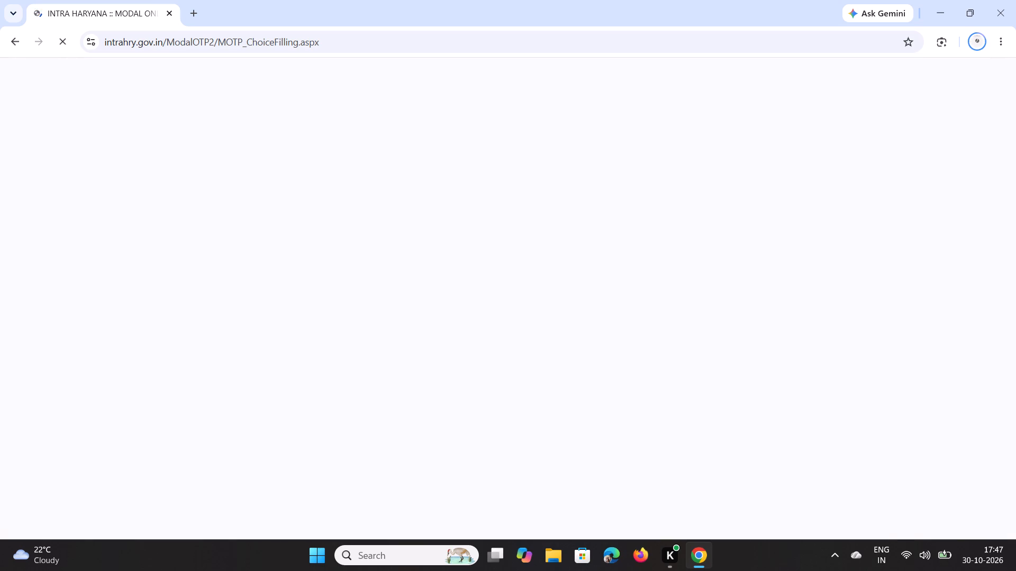
scroll(249, 353, down, 3)
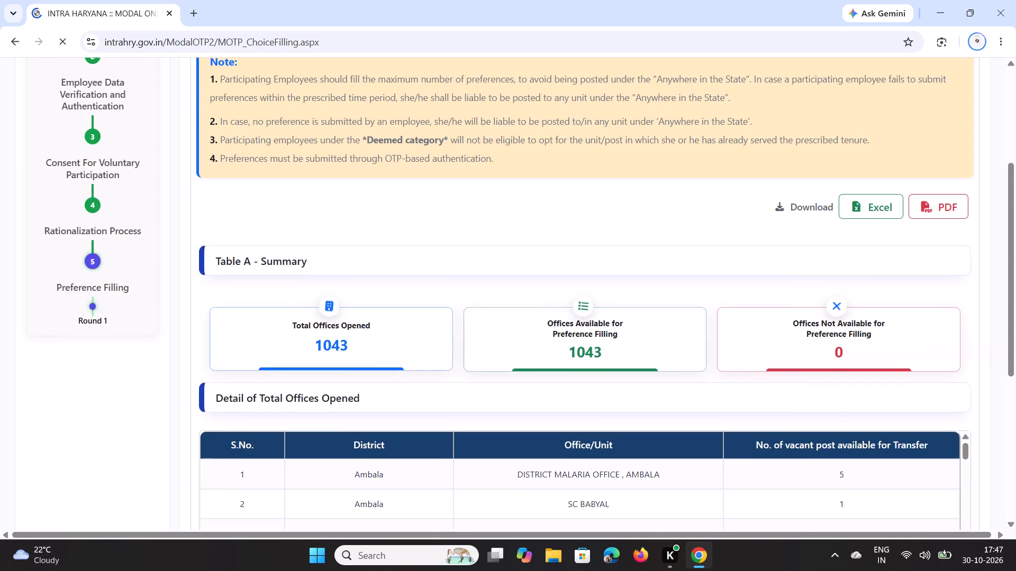
scroll(195, 348, down, 6)
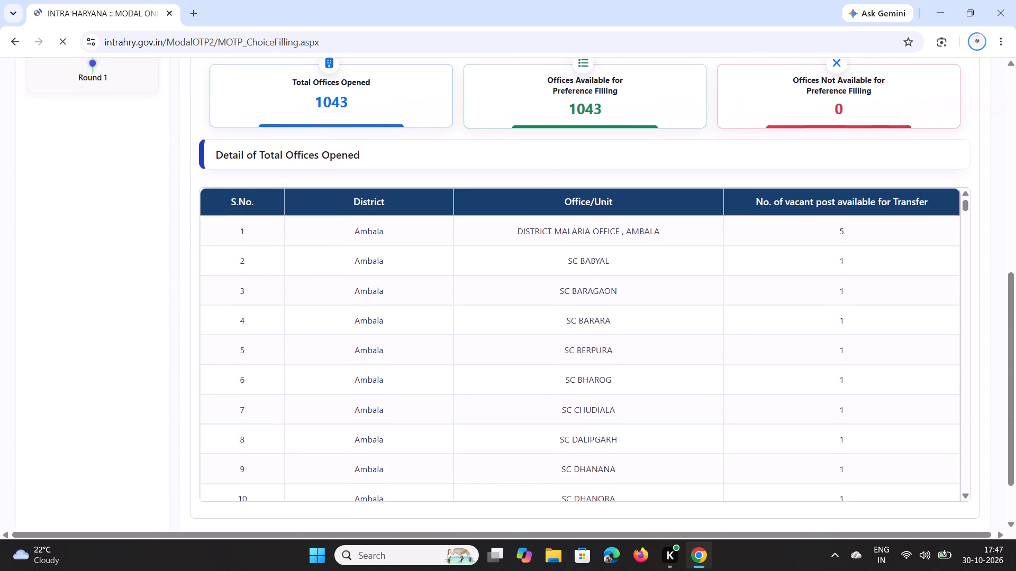
scroll(195, 348, down, 1)
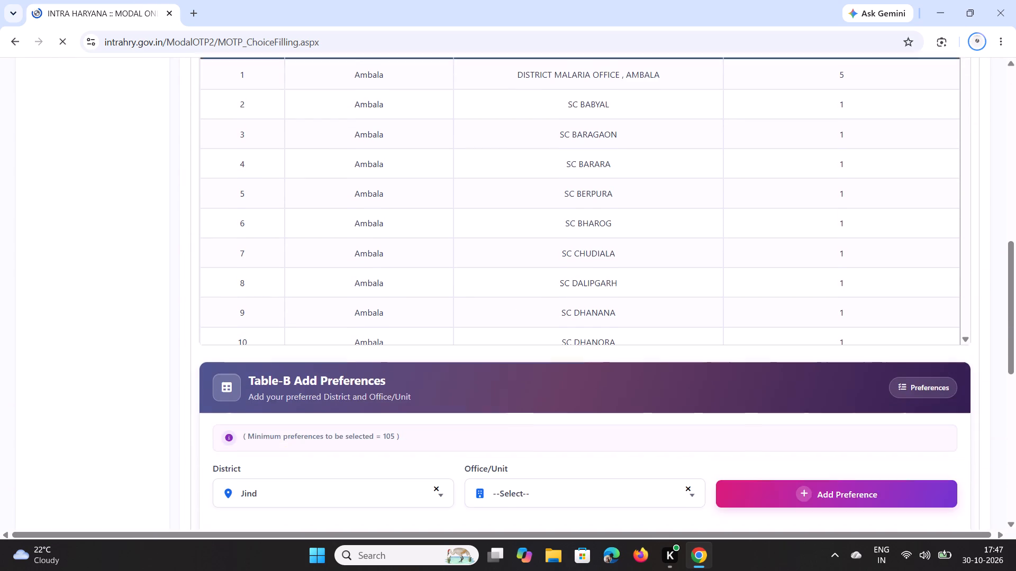
click(493, 398)
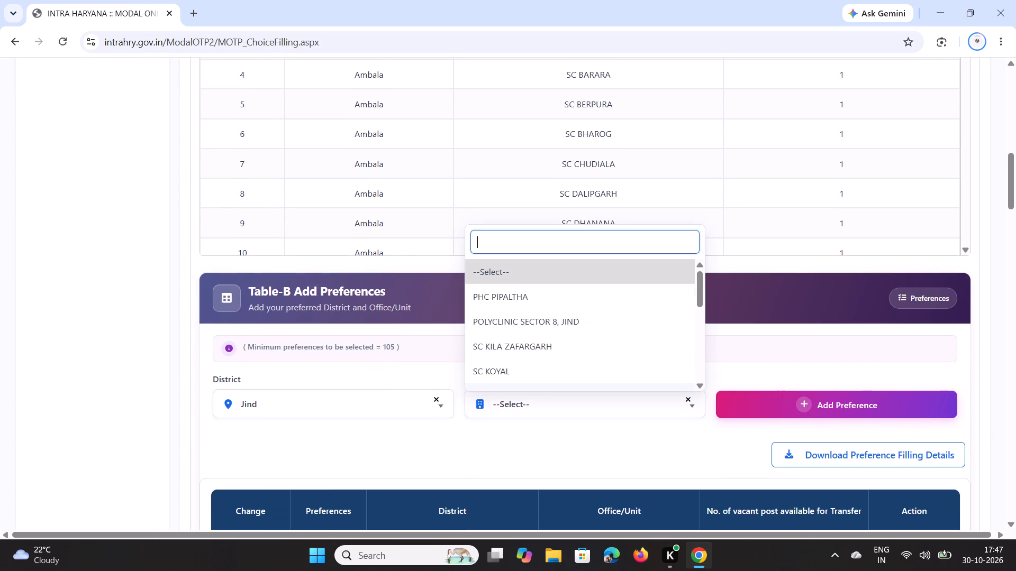
click(513, 352)
click(773, 398)
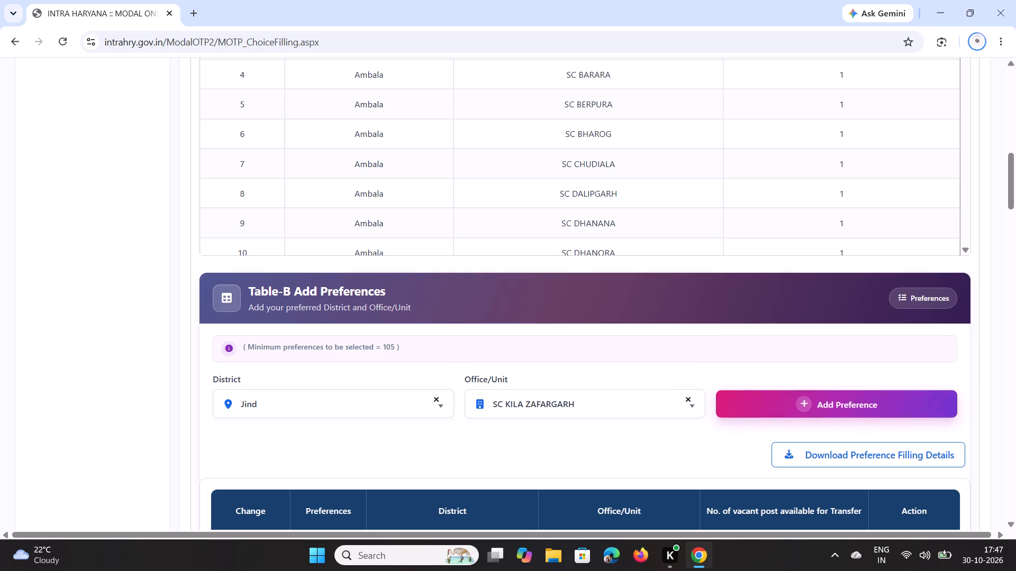
click(632, 348)
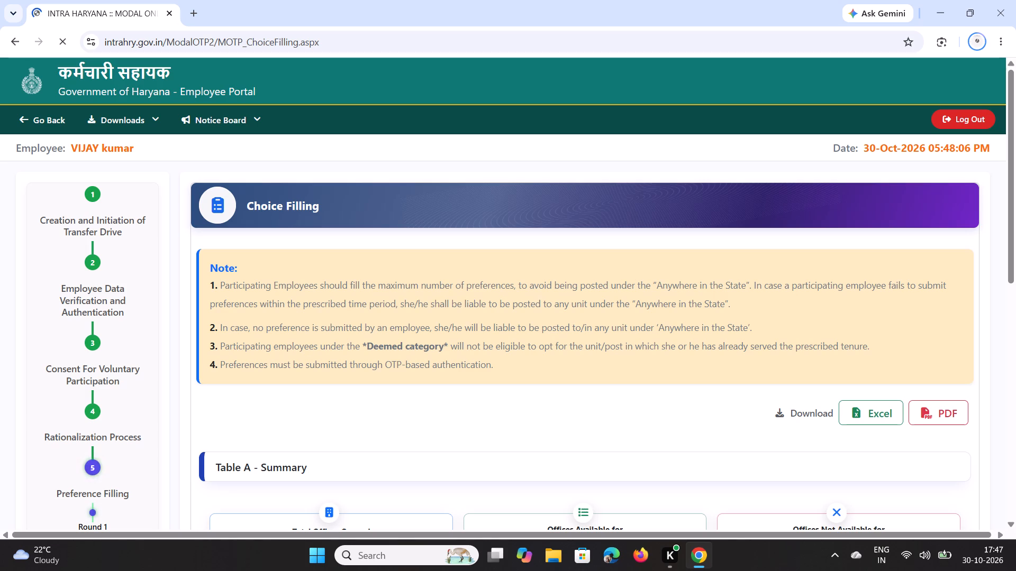
Choose Jind as the district and add the office SC KOYAL to the transfer preferences.
scroll(176, 339, down, 6)
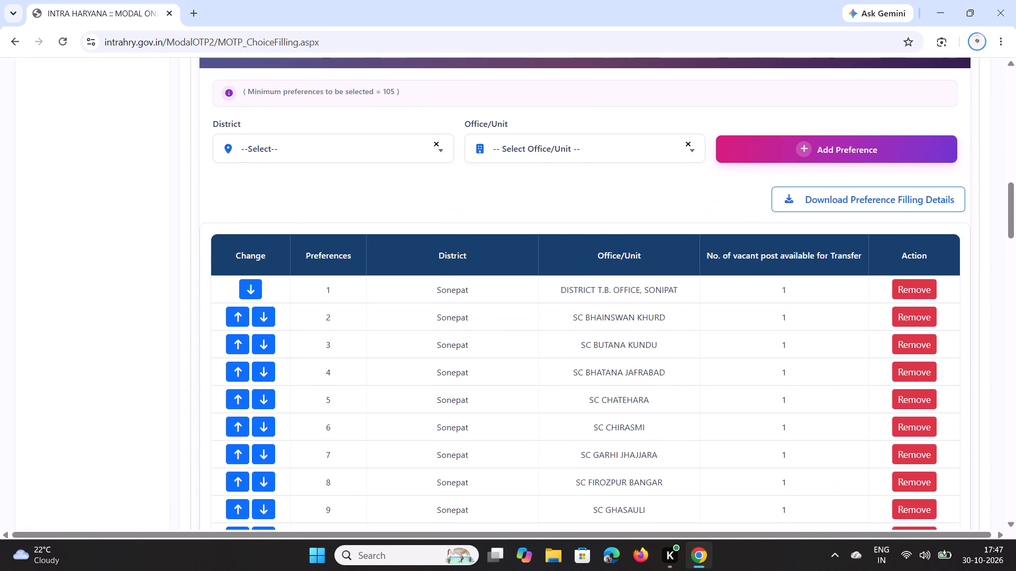
scroll(176, 339, down, 1)
click(323, 143)
scroll(287, 244, down, 1)
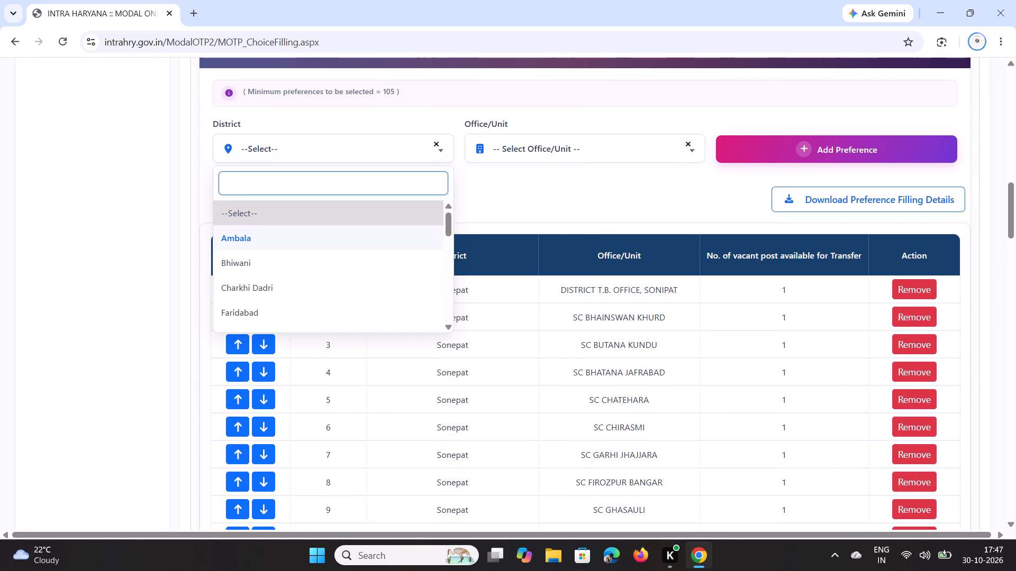
scroll(287, 244, down, 2)
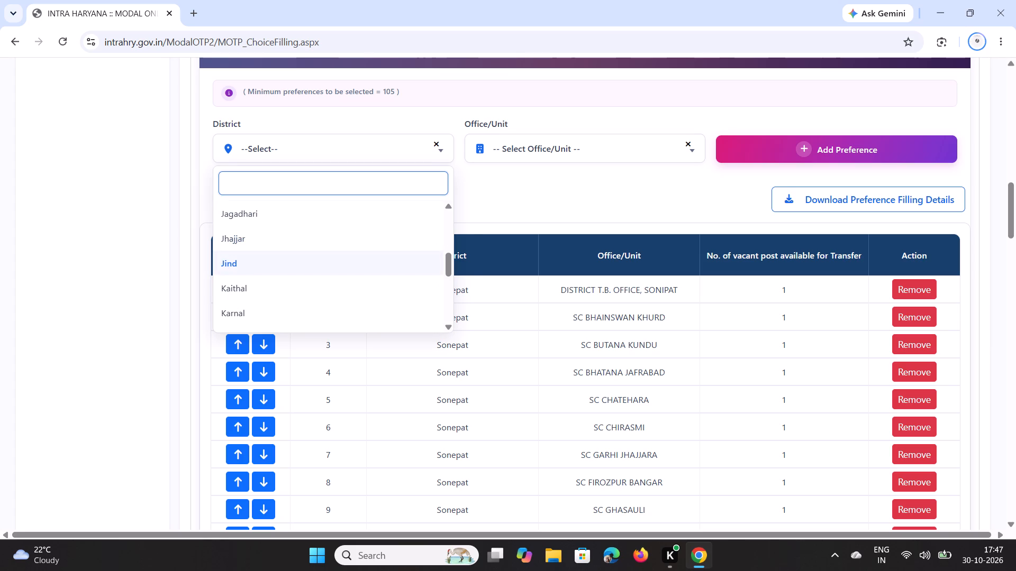
click(285, 255)
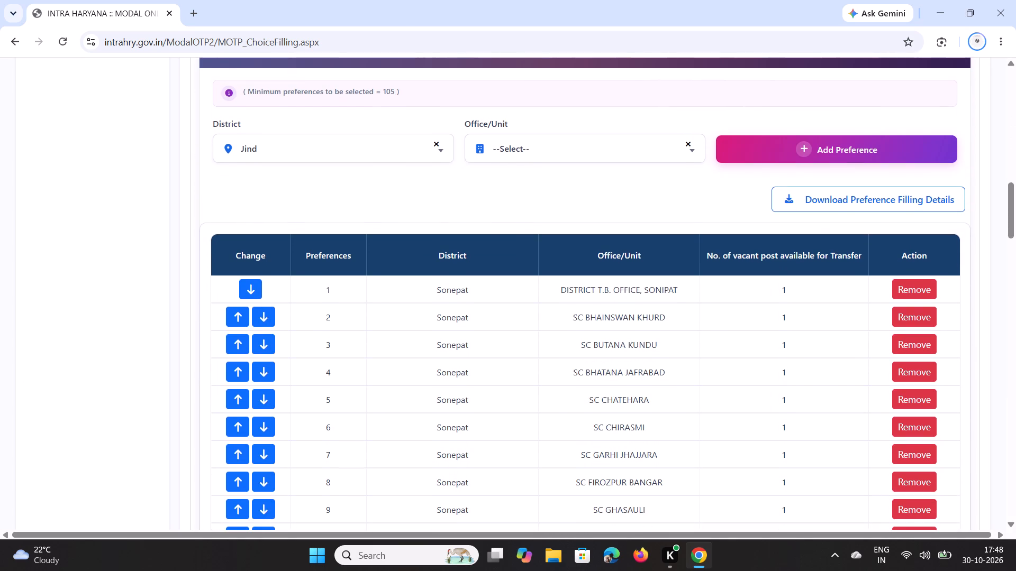
click(497, 142)
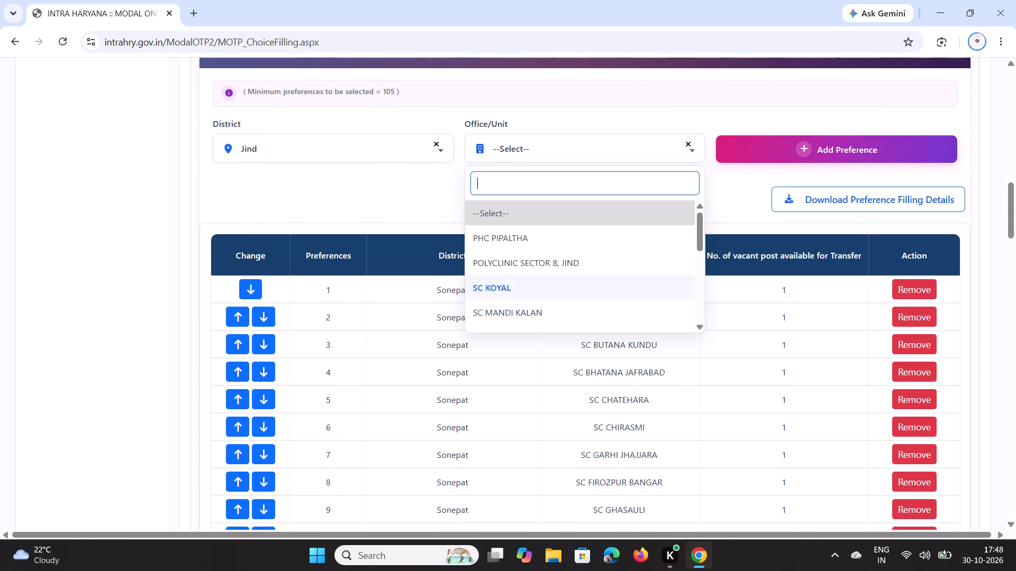
click(498, 294)
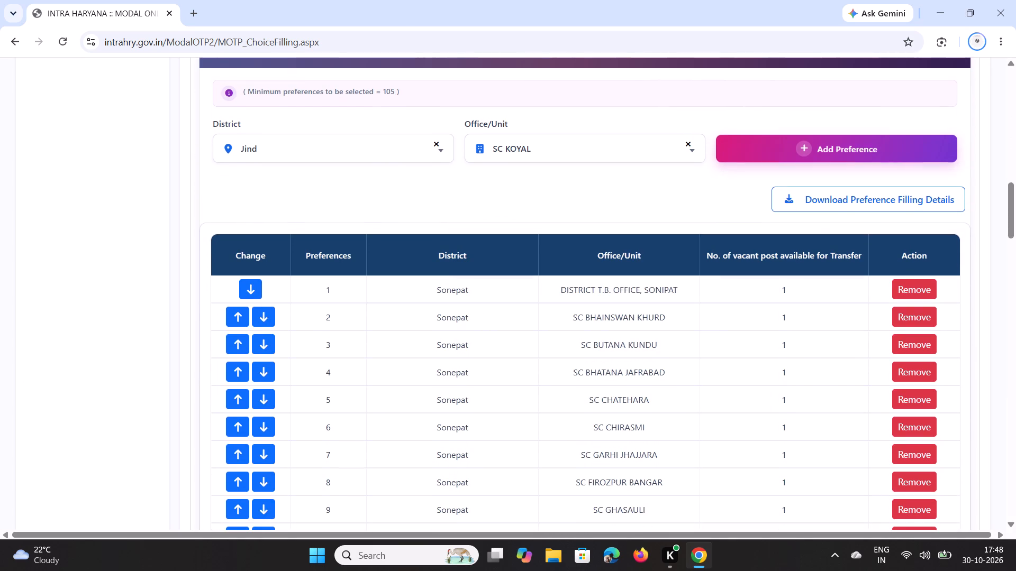
click(752, 140)
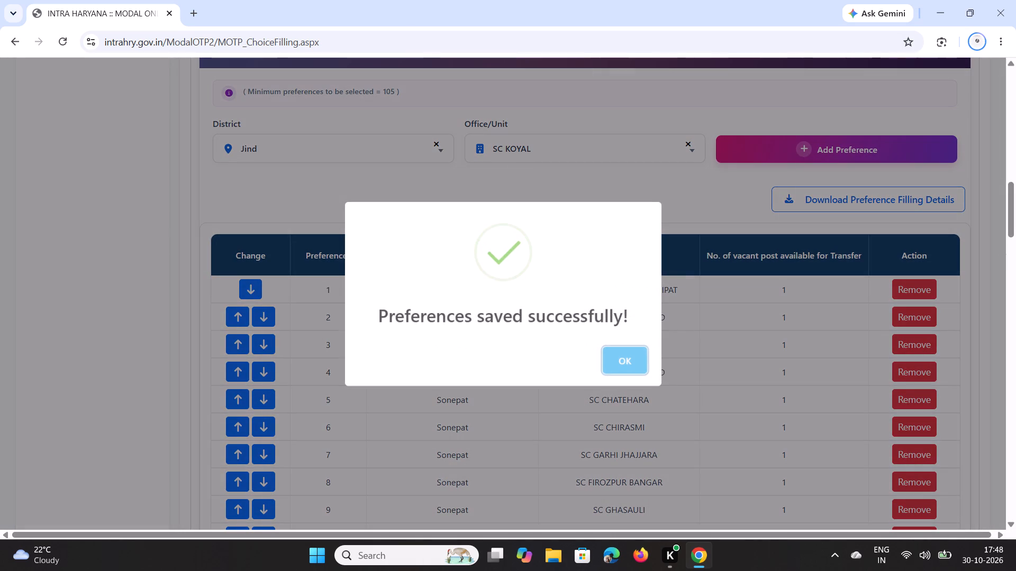
click(624, 349)
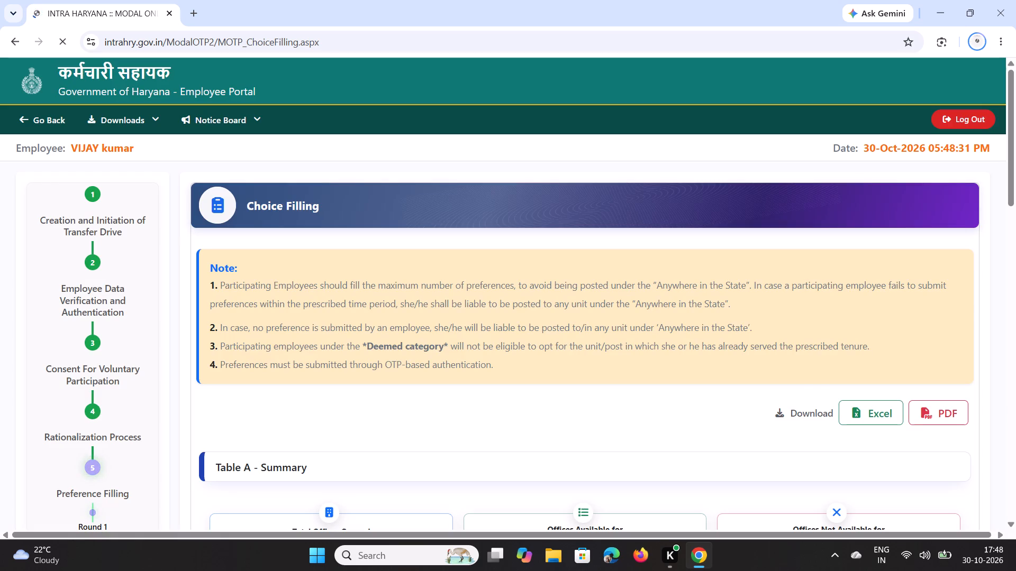
Choose Jind as the district and add the office SC MANDI KALAN to the transfer preferences.
scroll(175, 389, down, 6)
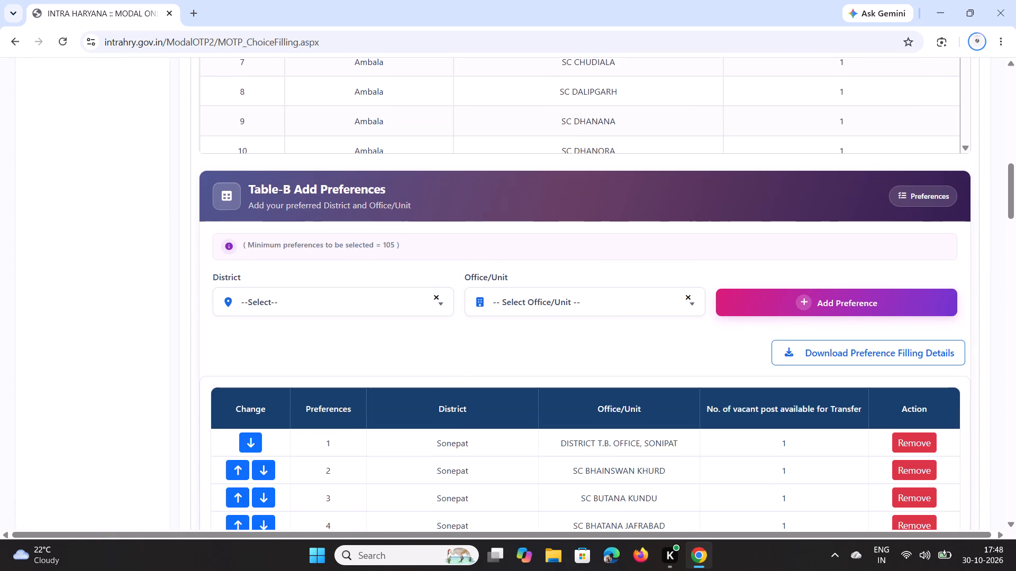
click(273, 308)
scroll(267, 438, down, 2)
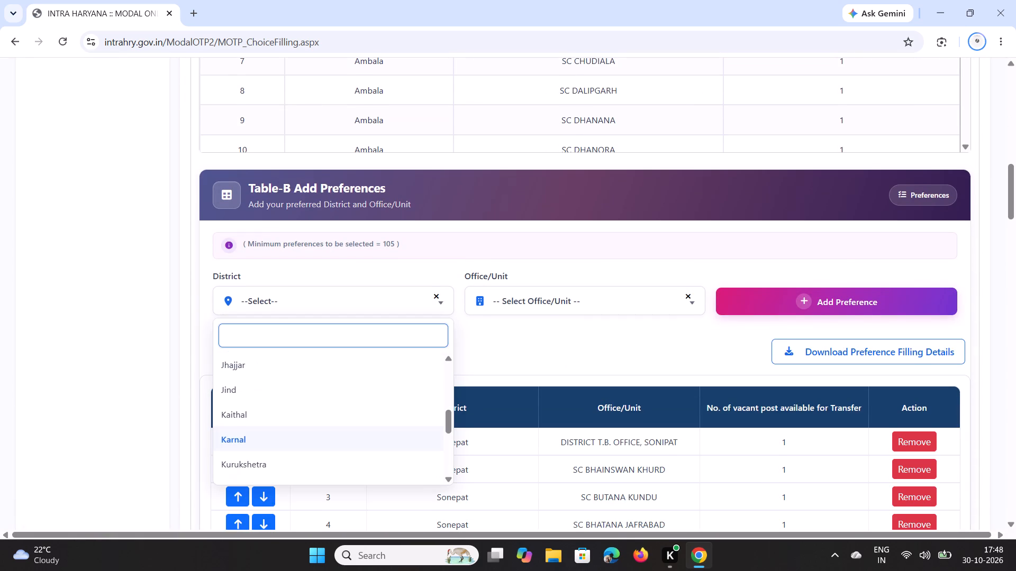
click(259, 392)
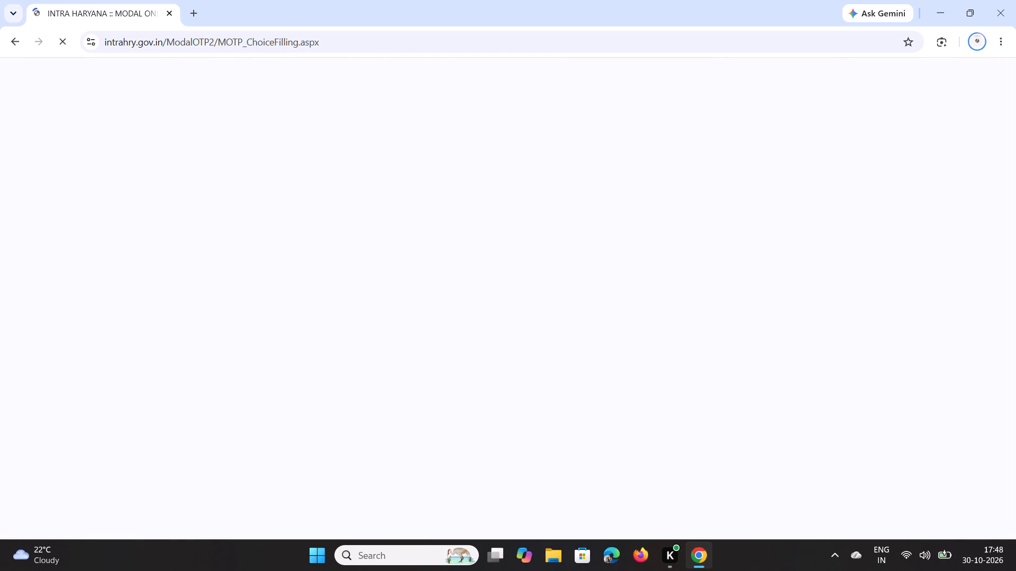
scroll(172, 342, down, 3)
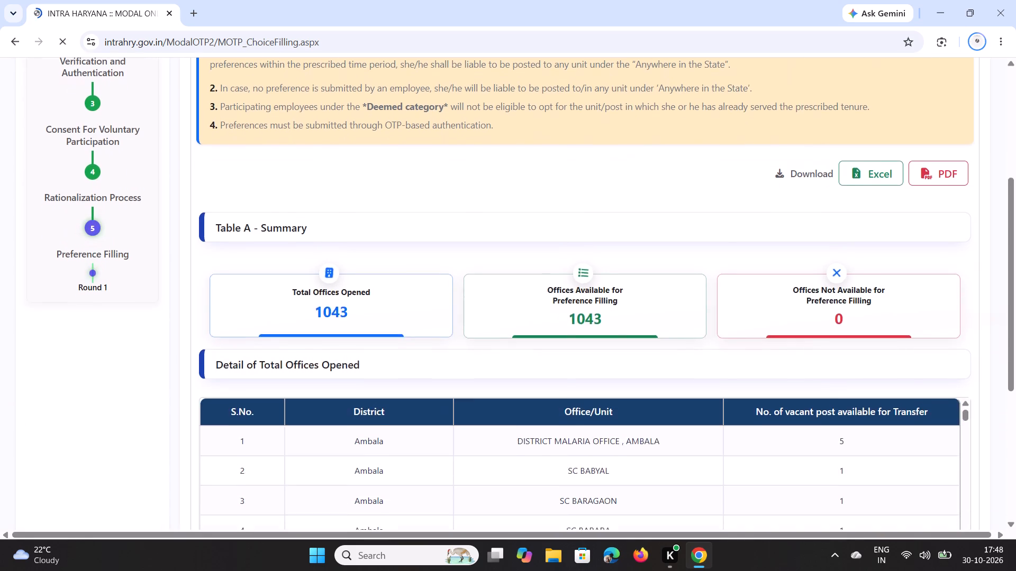
scroll(172, 342, down, 8)
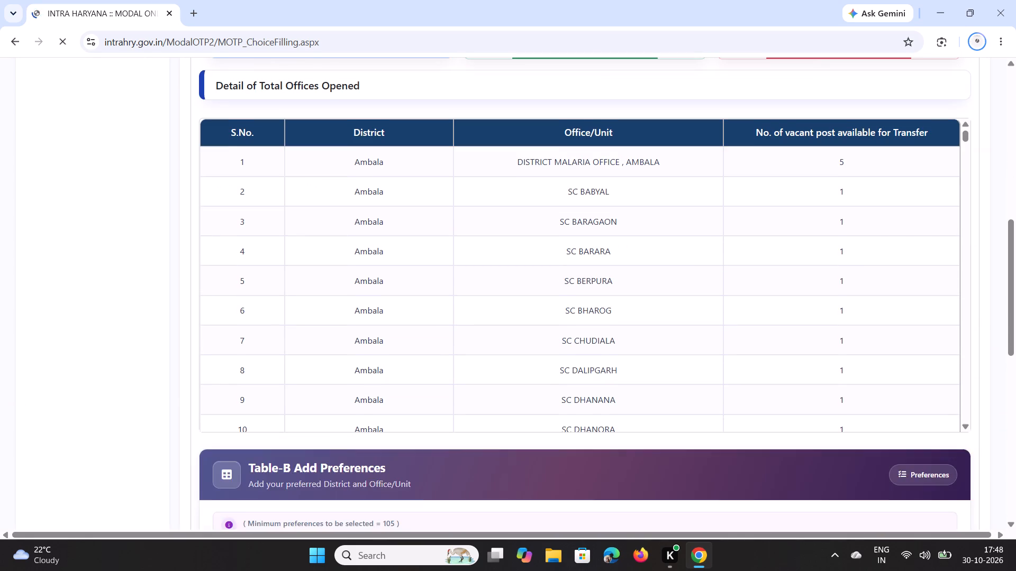
scroll(172, 342, down, 2)
click(507, 297)
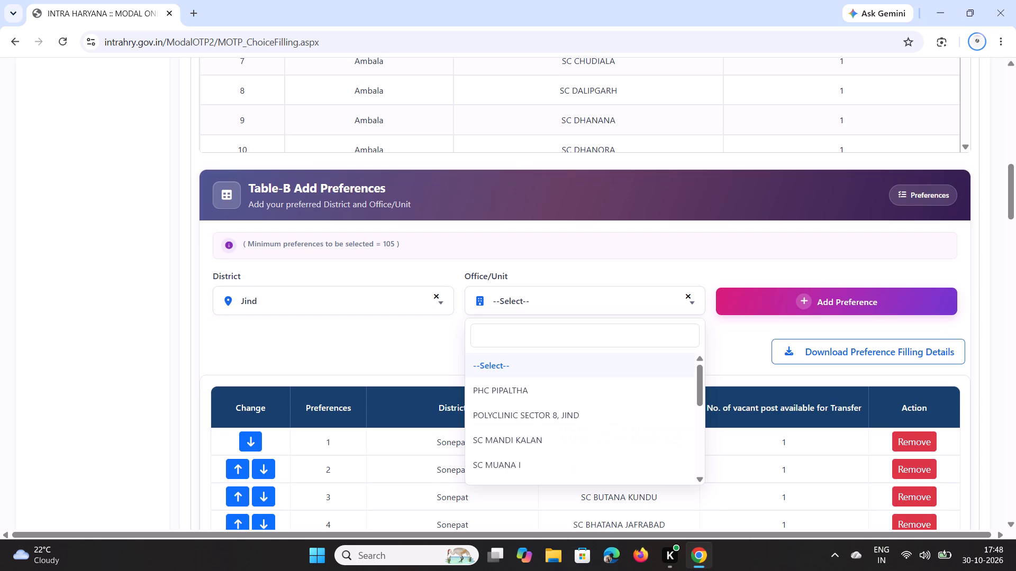
click(513, 436)
click(790, 301)
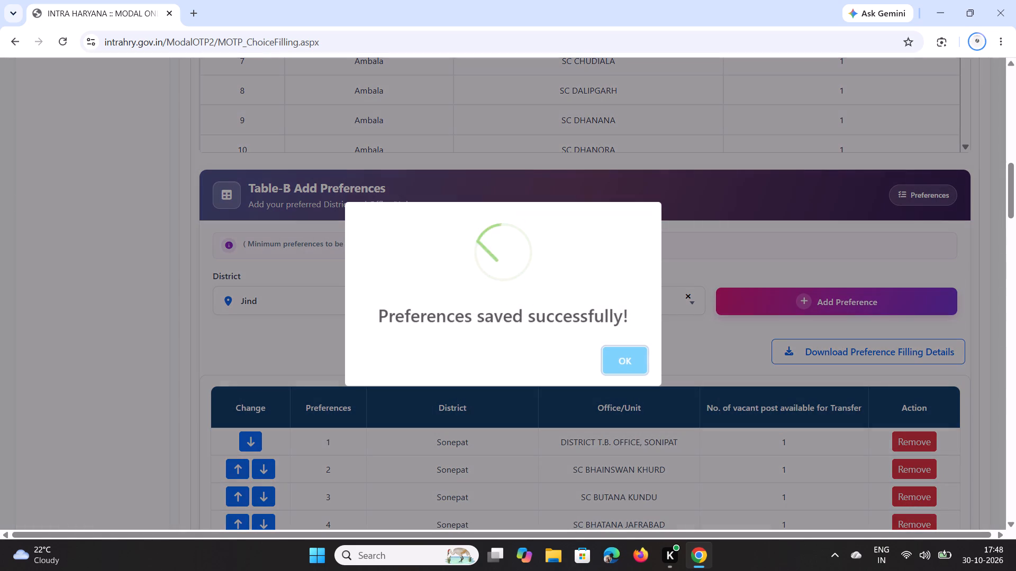
click(624, 353)
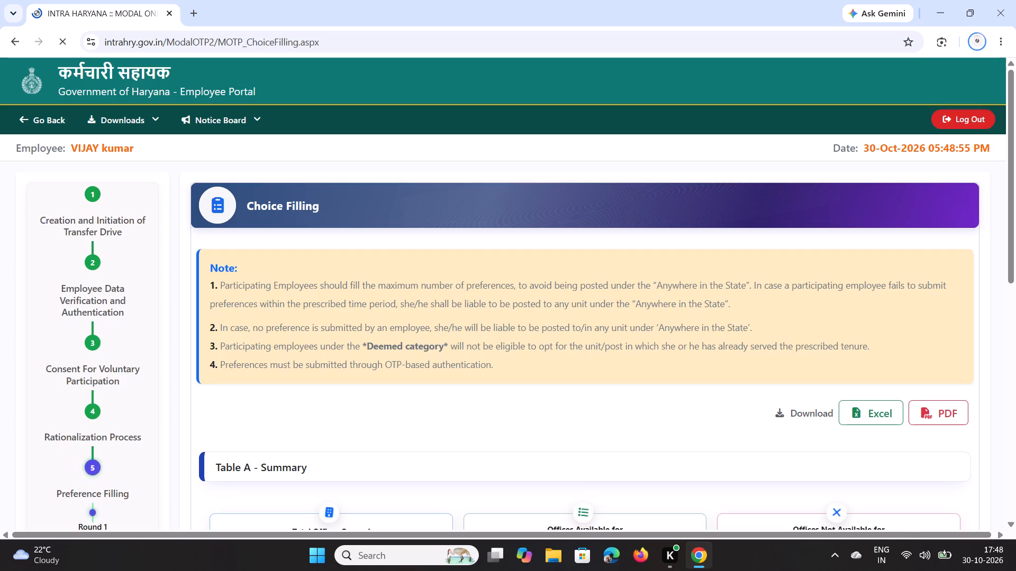
Choose Jind as the district and add the office SC MUANA I to the transfer preferences.
scroll(419, 411, down, 3)
scroll(177, 343, down, 9)
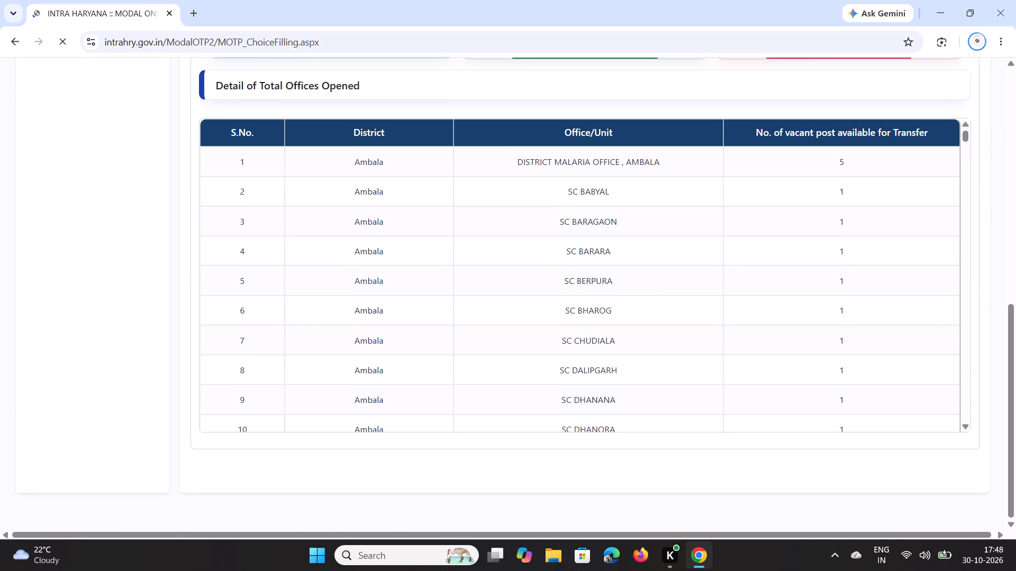
scroll(177, 343, down, 3)
click(252, 328)
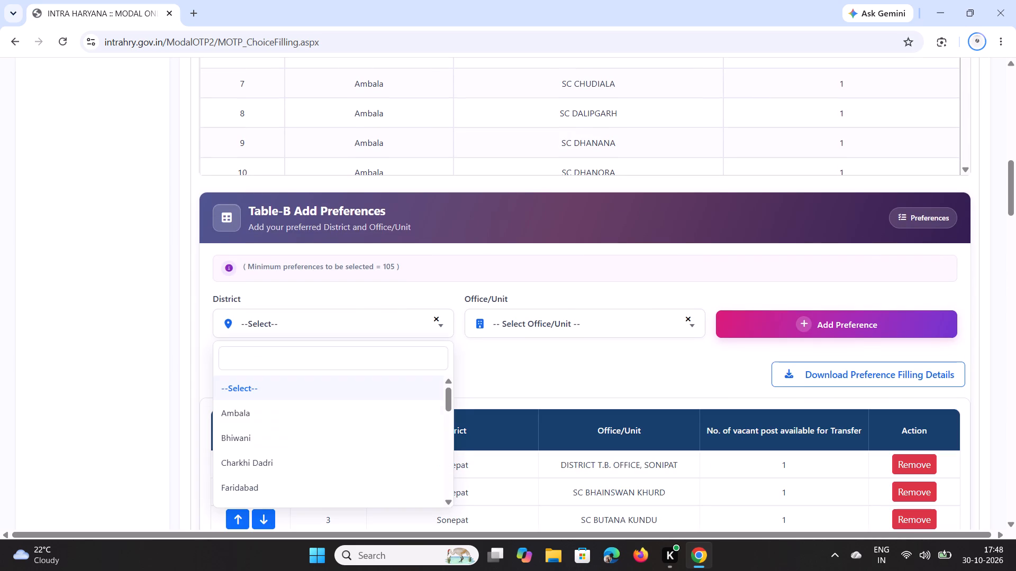
scroll(269, 472, down, 2)
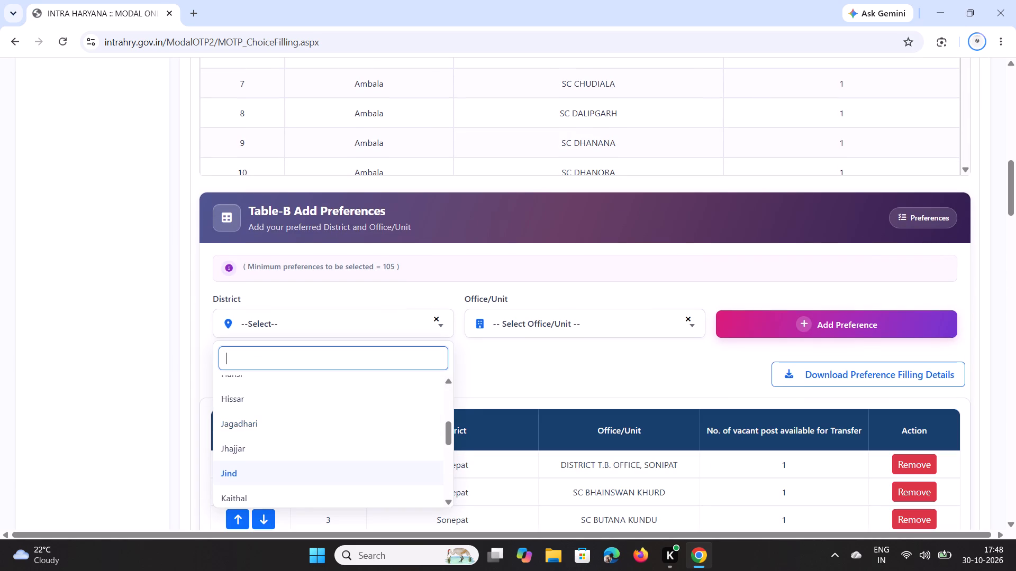
click(269, 472)
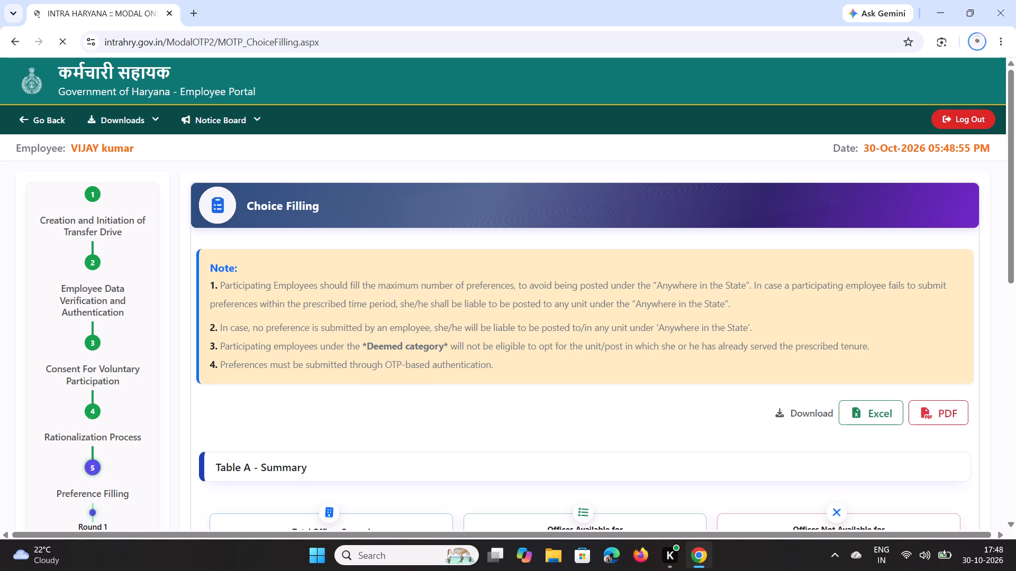
scroll(182, 387, down, 4)
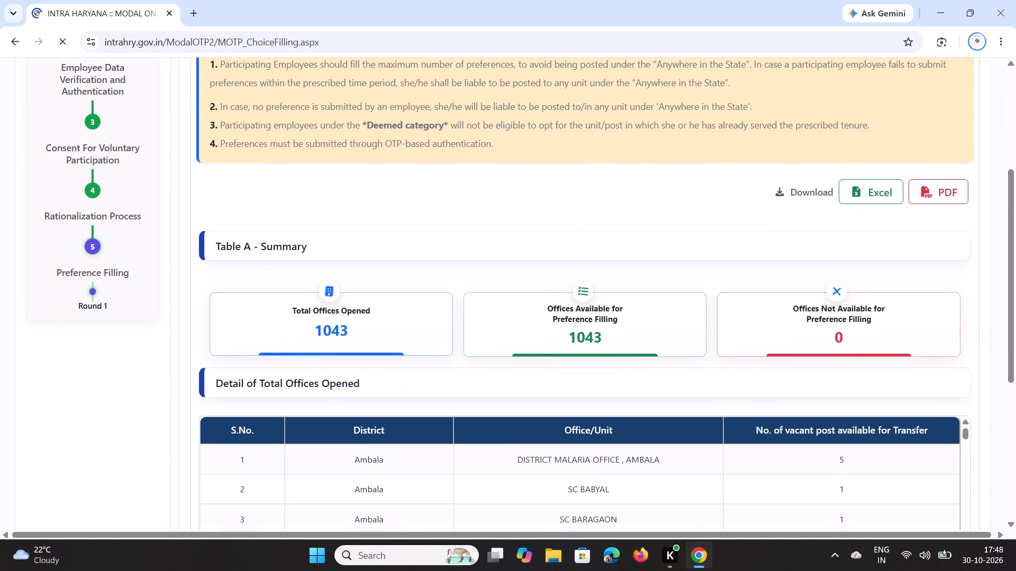
scroll(182, 387, down, 3)
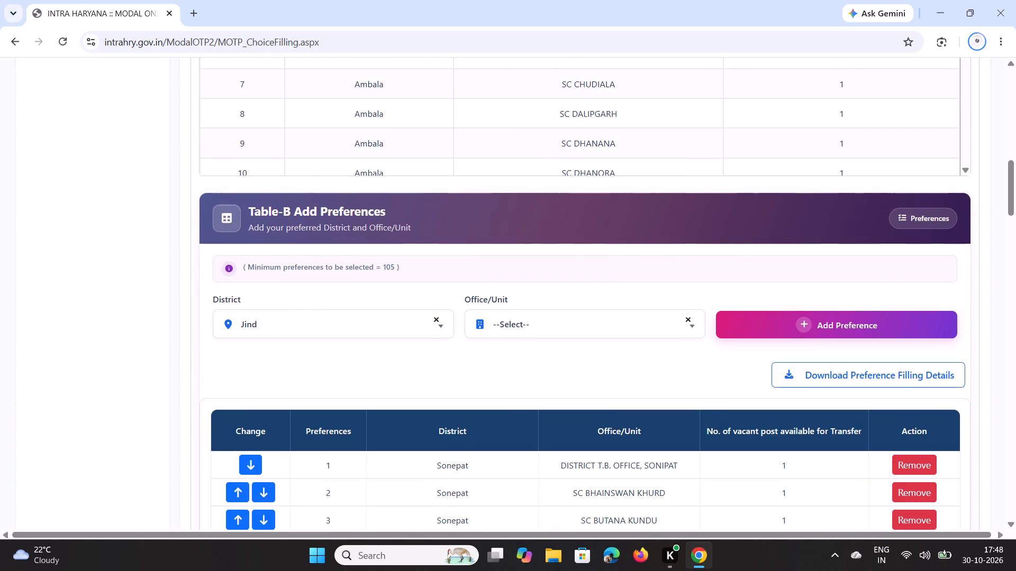
click(490, 318)
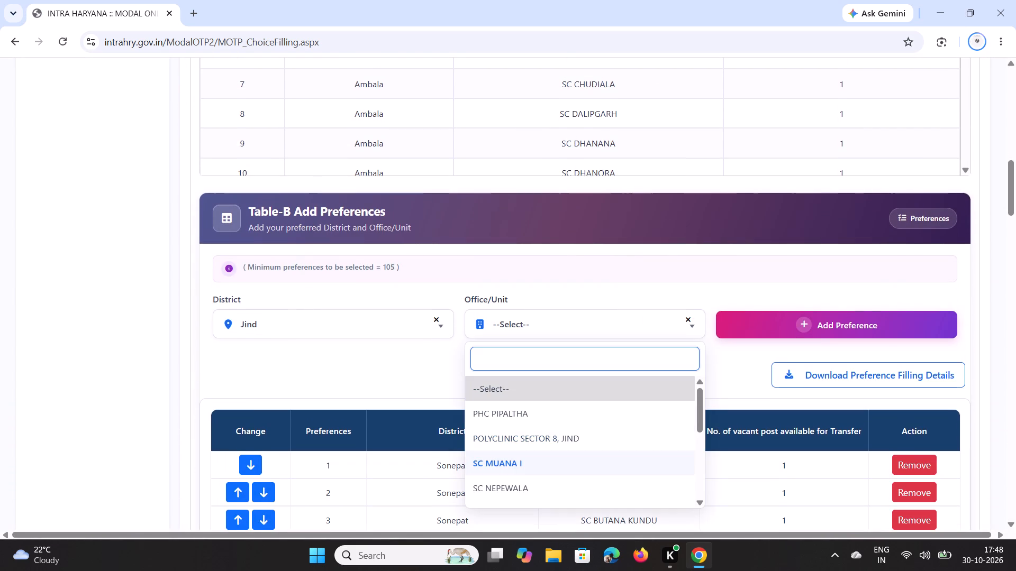
click(496, 457)
click(766, 328)
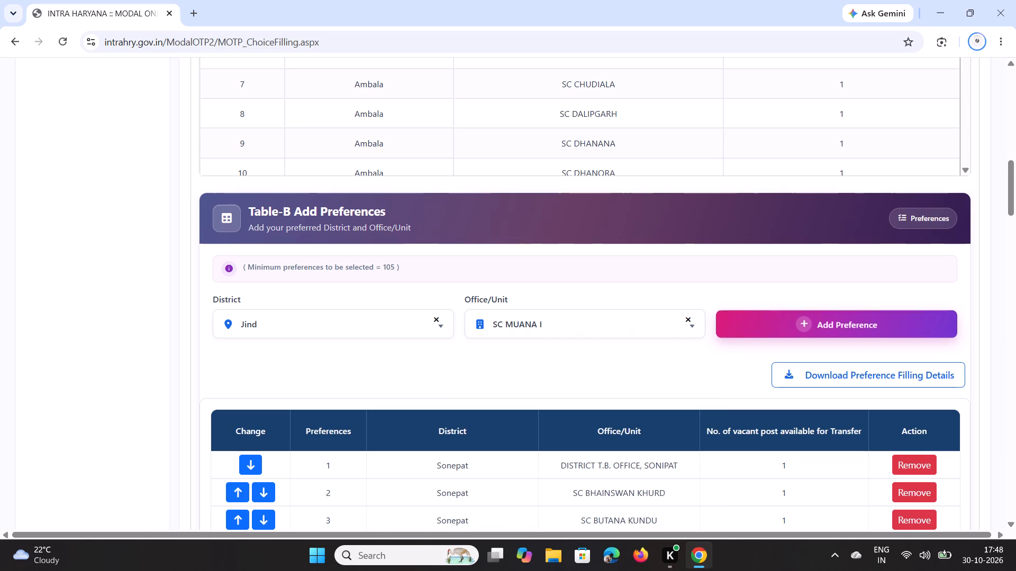
click(619, 361)
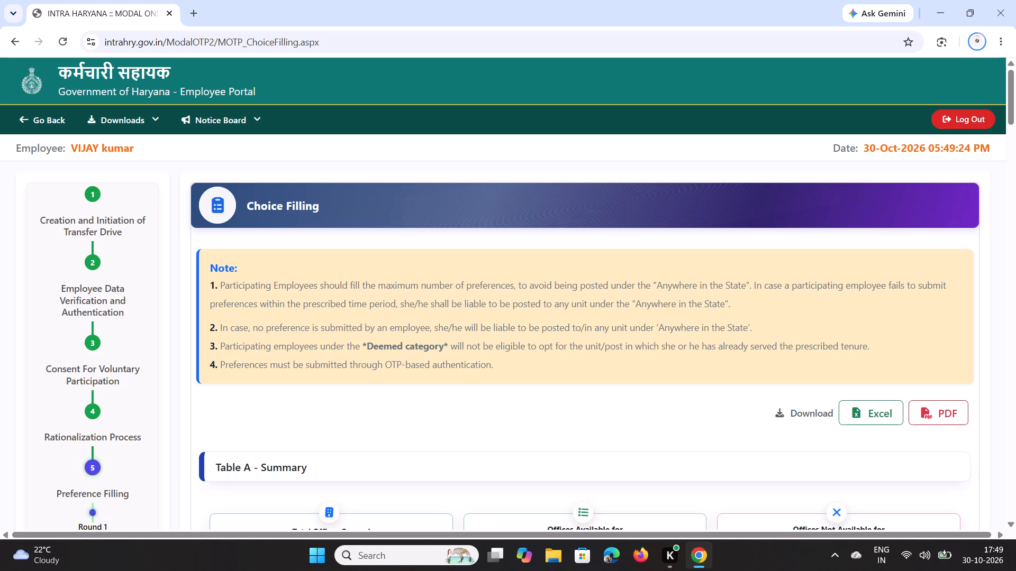
Choose Jind as the district and add the office SC NEPEWALA to the transfer preferences.
scroll(175, 321, down, 2)
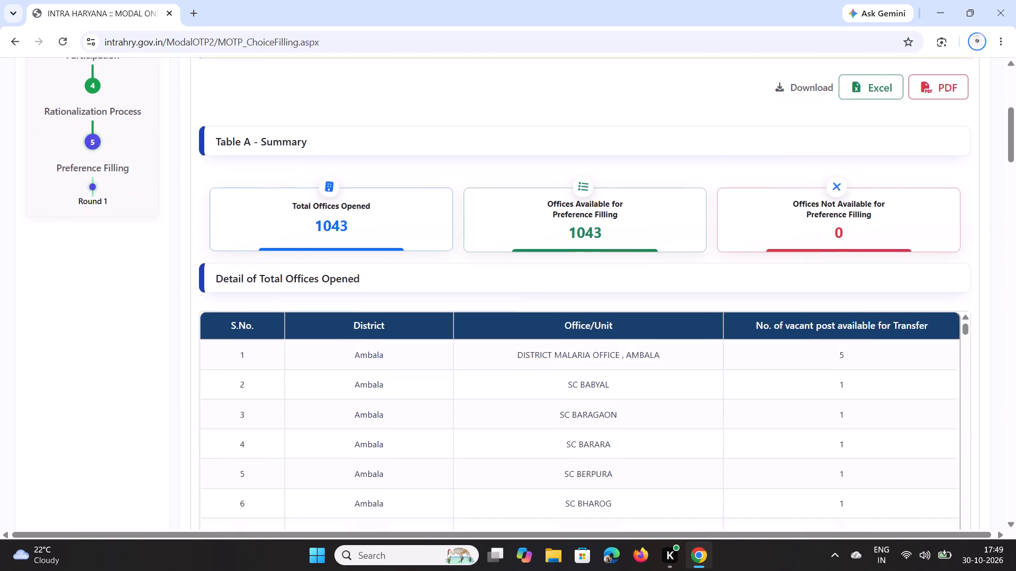
scroll(175, 321, down, 6)
click(383, 167)
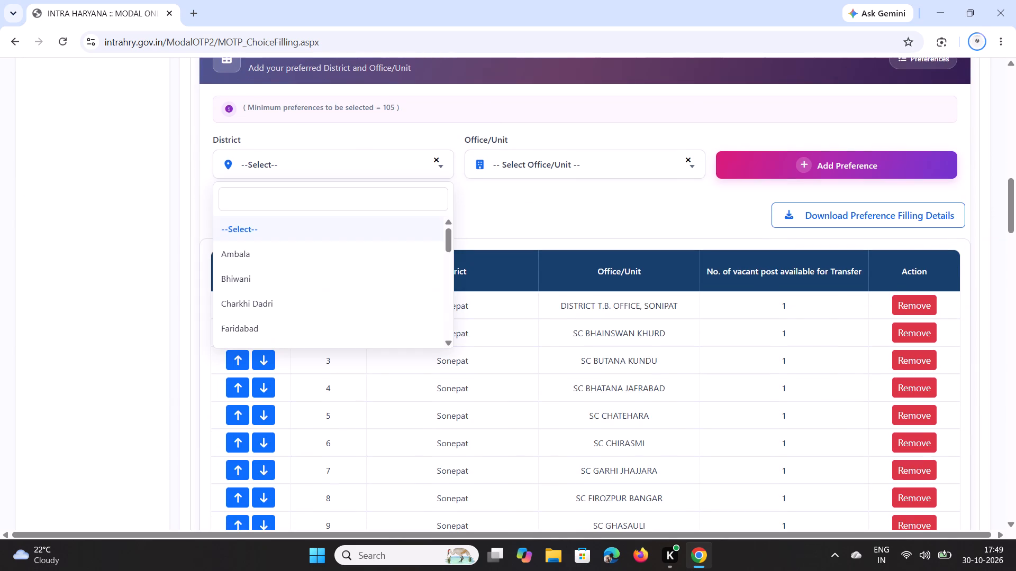
scroll(296, 298, down, 2)
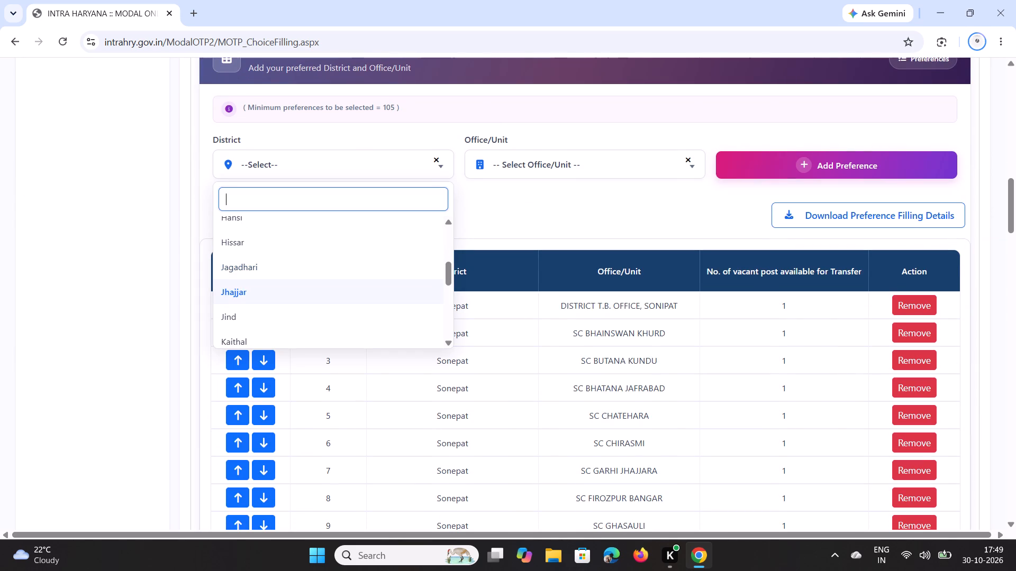
click(295, 312)
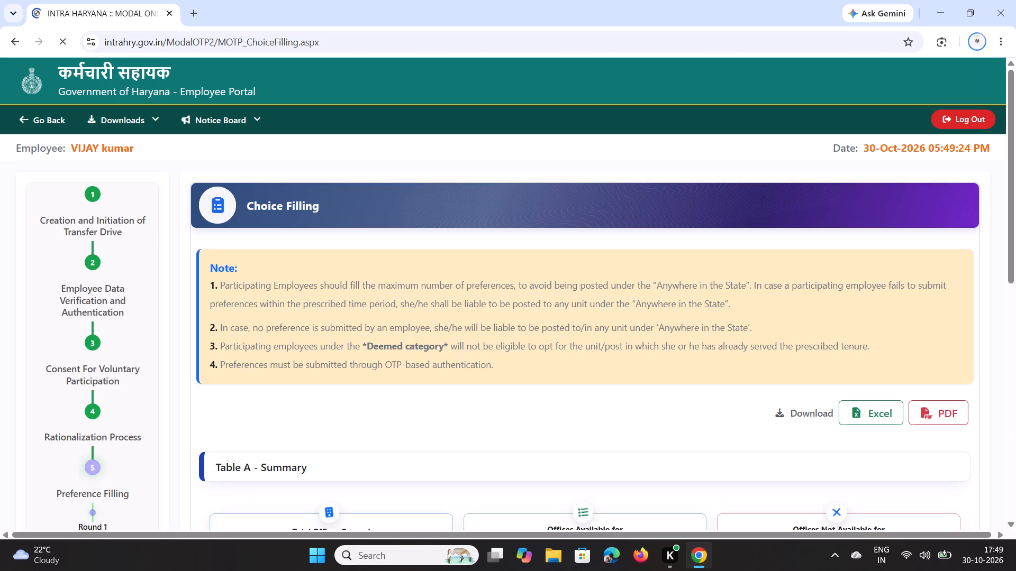
scroll(173, 283, down, 5)
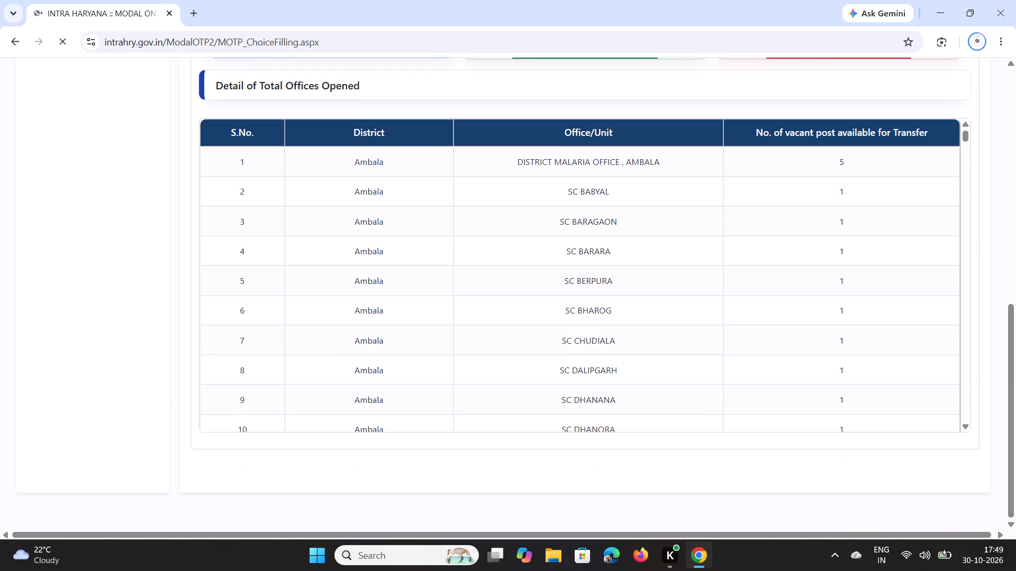
scroll(173, 283, down, 1)
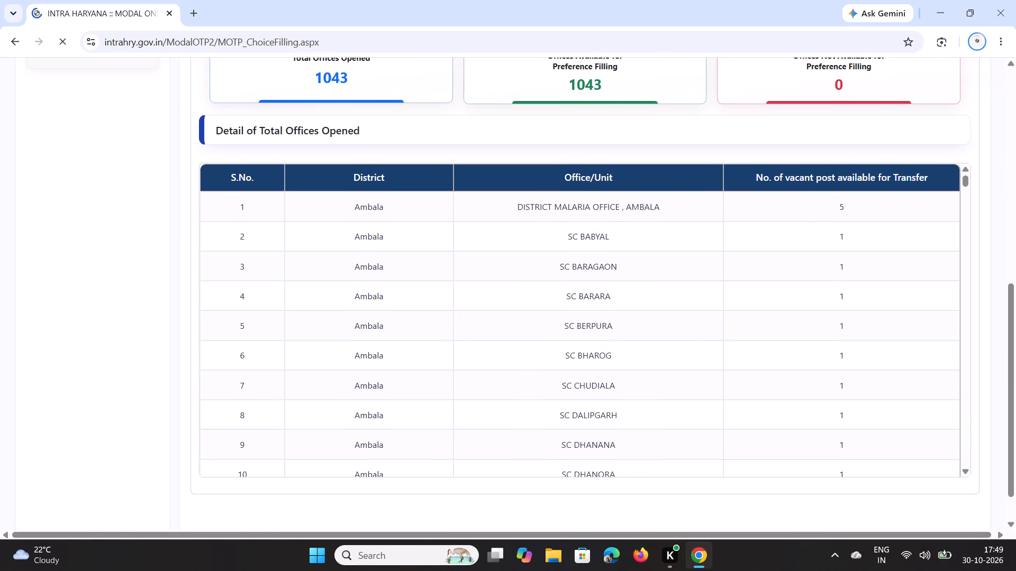
scroll(173, 283, down, 1)
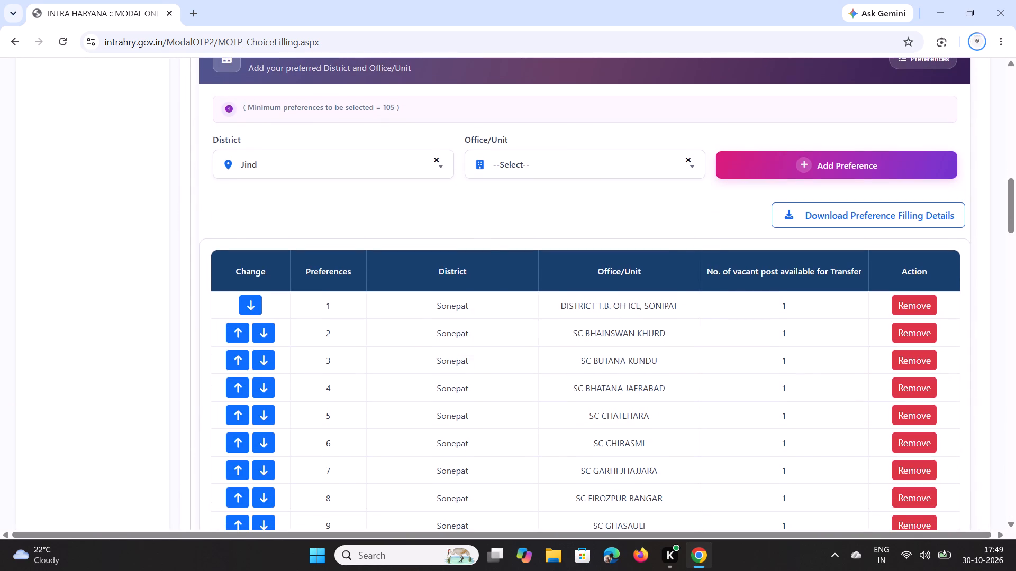
click(509, 156)
click(509, 300)
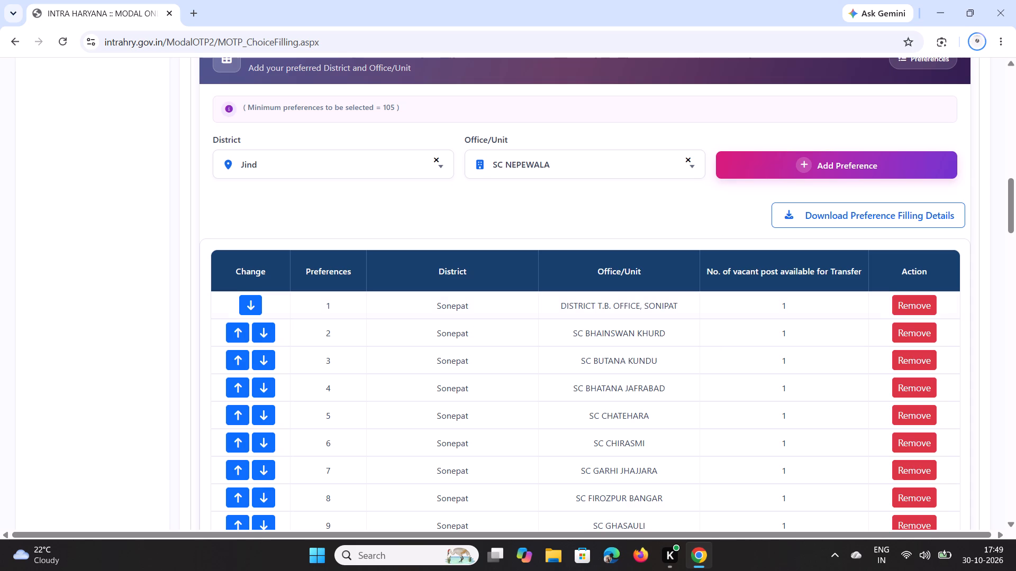
click(775, 163)
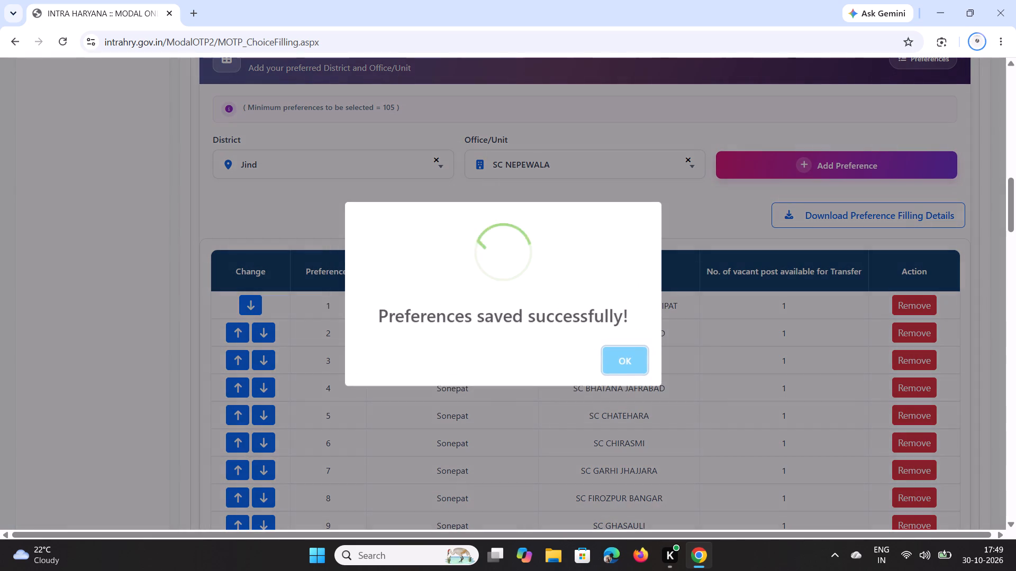
click(628, 359)
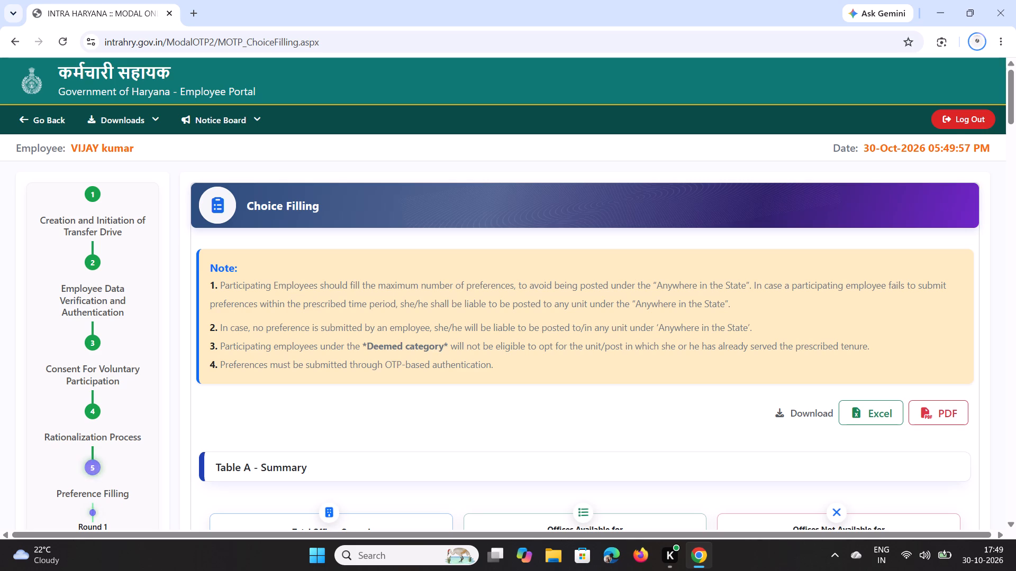
Choose Jind as the district and add the office SC PADANA to the transfer preferences.
scroll(178, 331, down, 6)
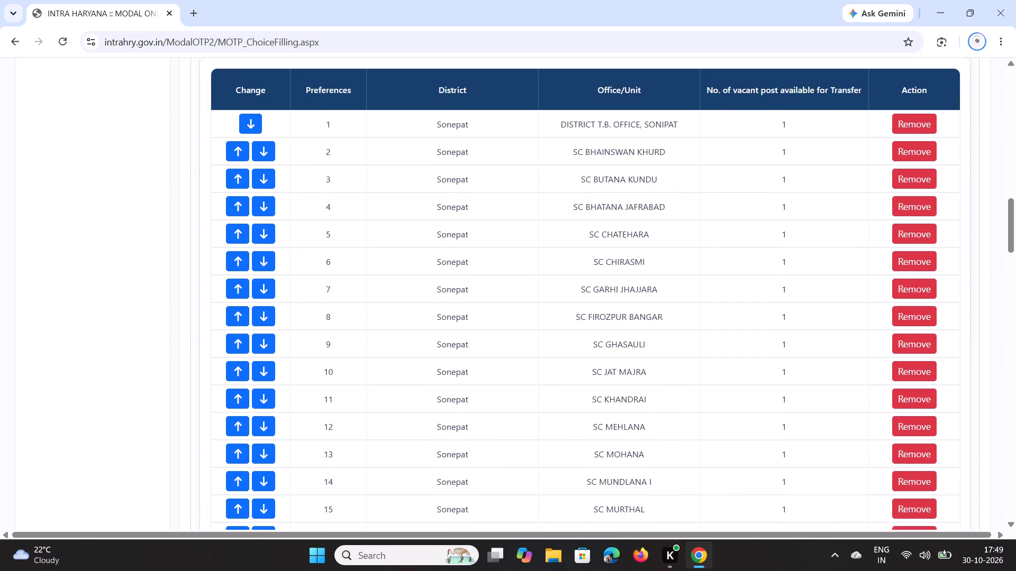
scroll(162, 231, up, 2)
click(325, 152)
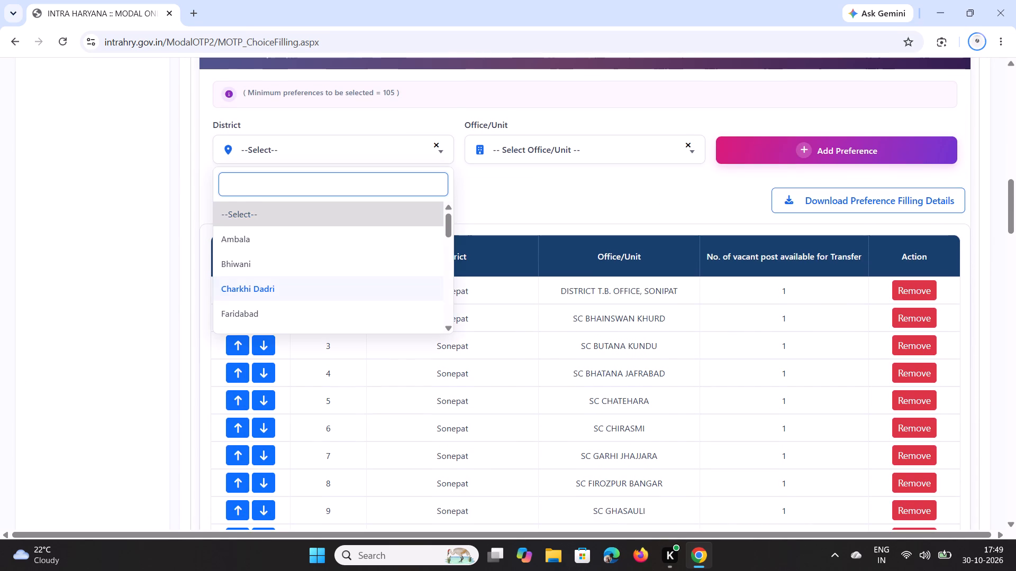
scroll(301, 293, down, 2)
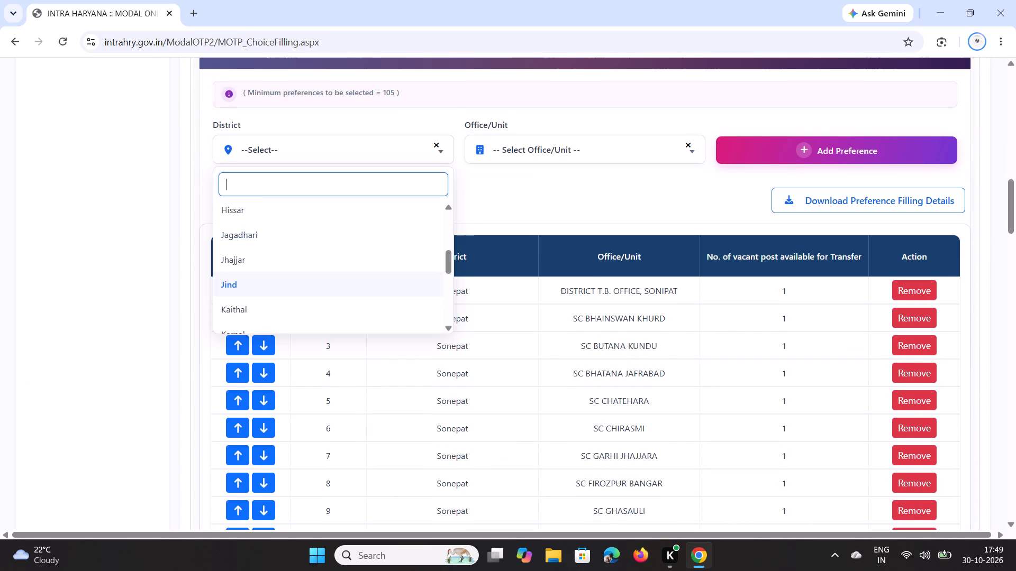
click(299, 285)
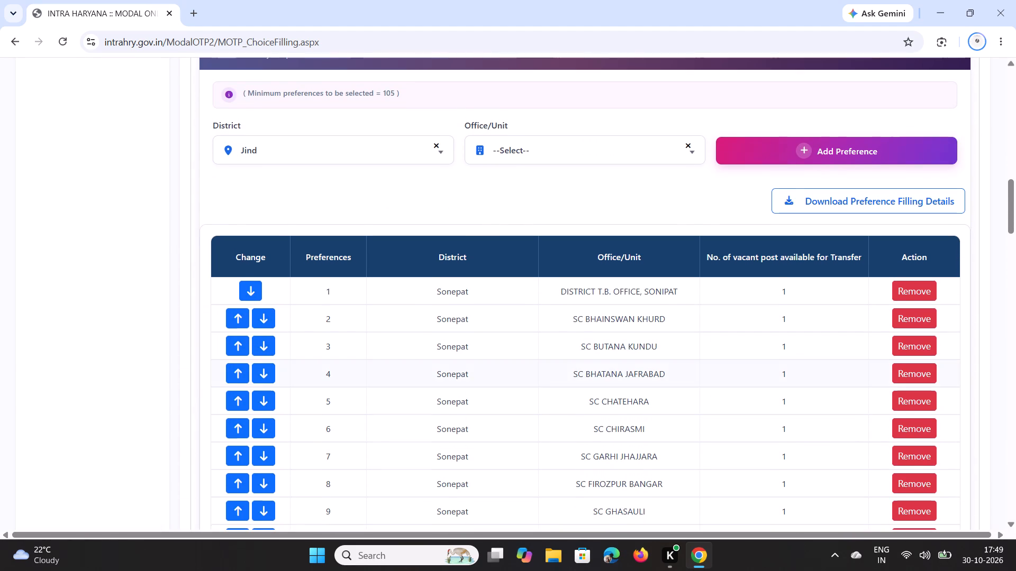
click(527, 150)
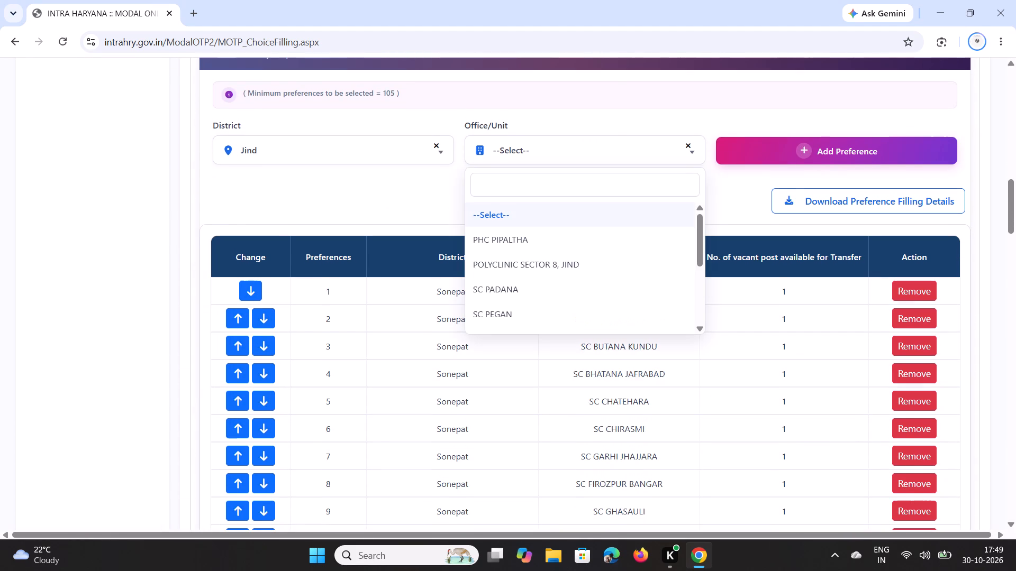
click(517, 287)
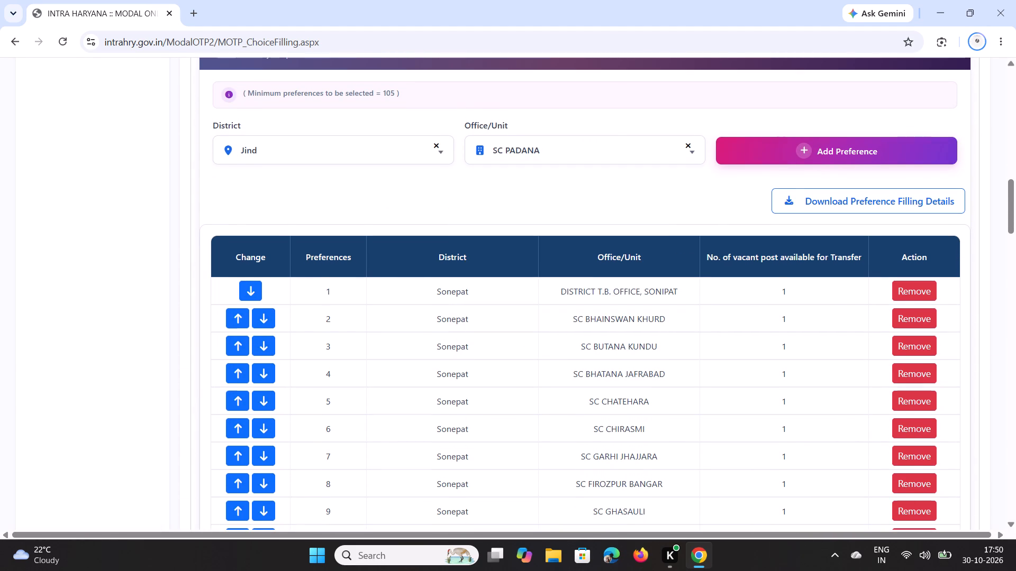
click(769, 150)
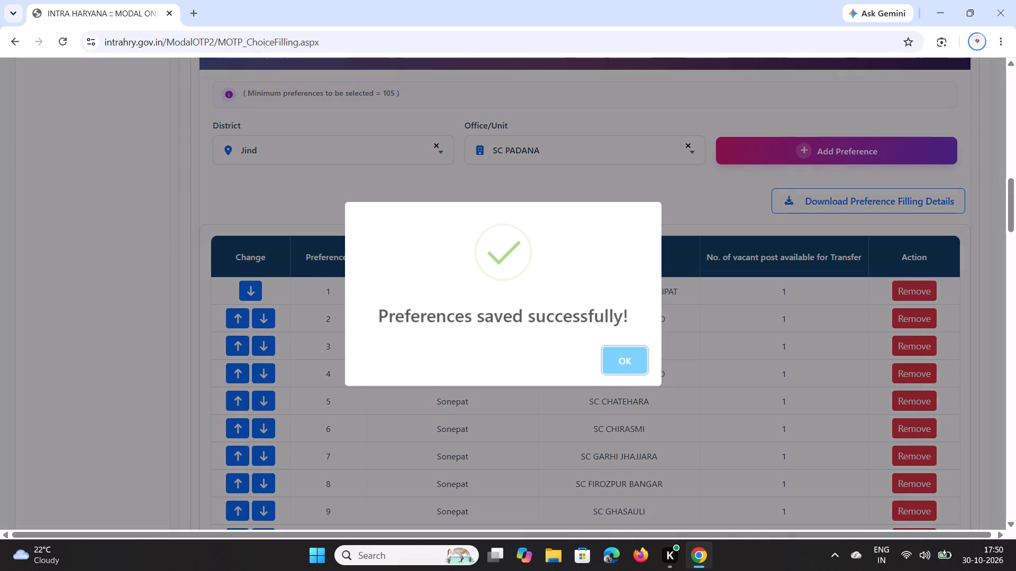
click(619, 362)
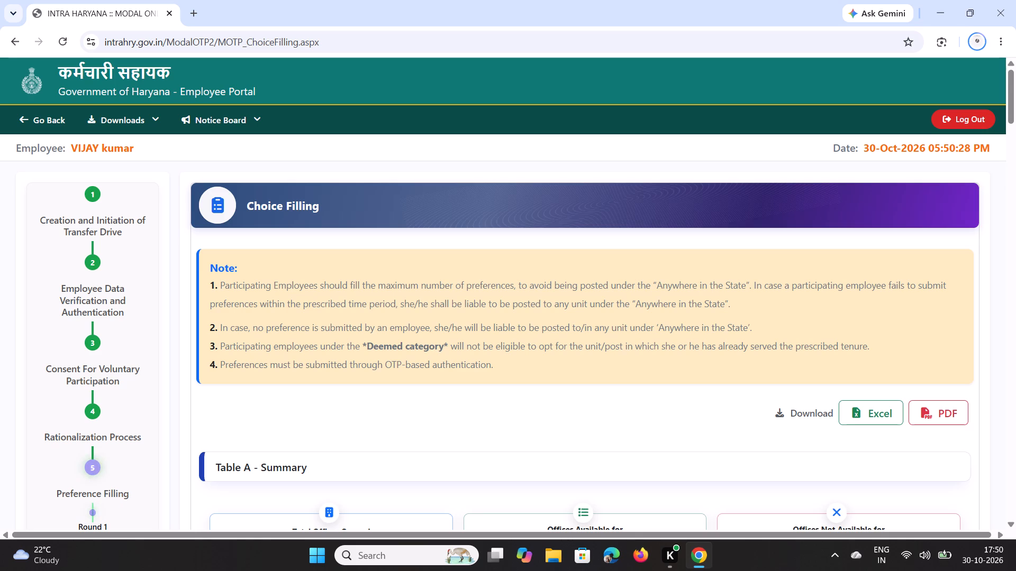
Choose Jind as the district and add the office SC PEGAN to the transfer preferences.
scroll(176, 327, down, 8)
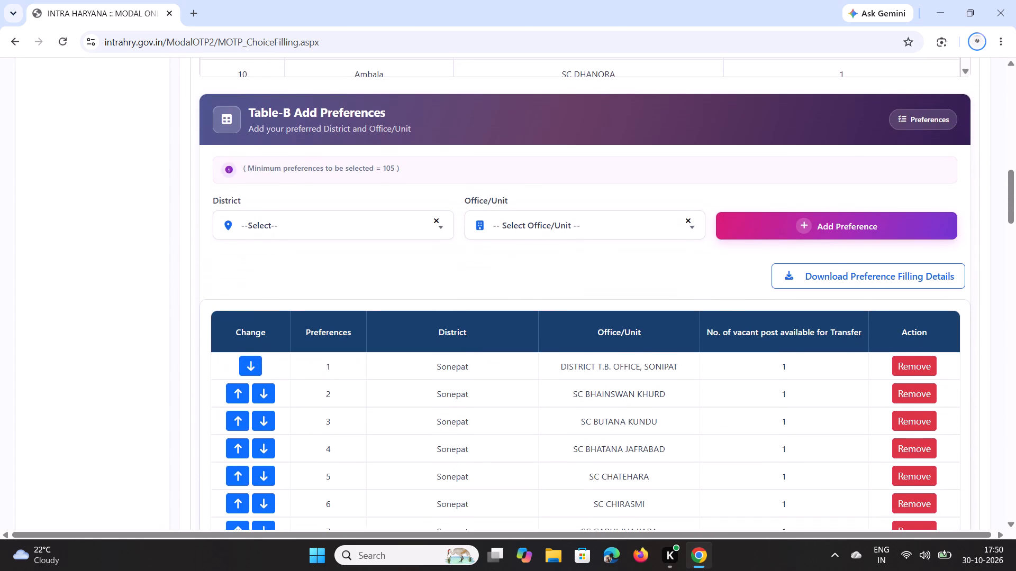
click(306, 213)
scroll(291, 339, down, 2)
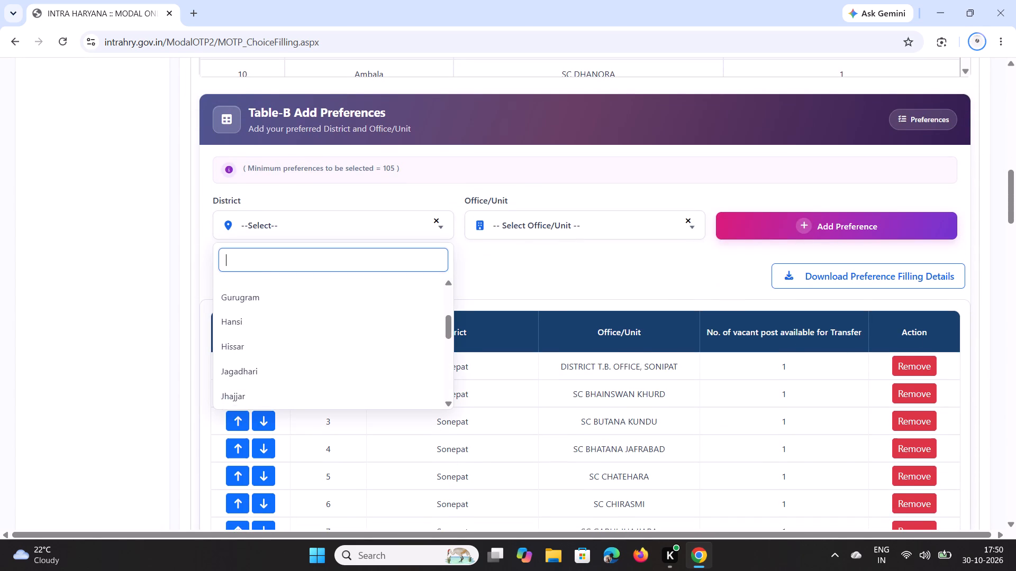
scroll(291, 339, down, 2)
scroll(278, 347, up, 2)
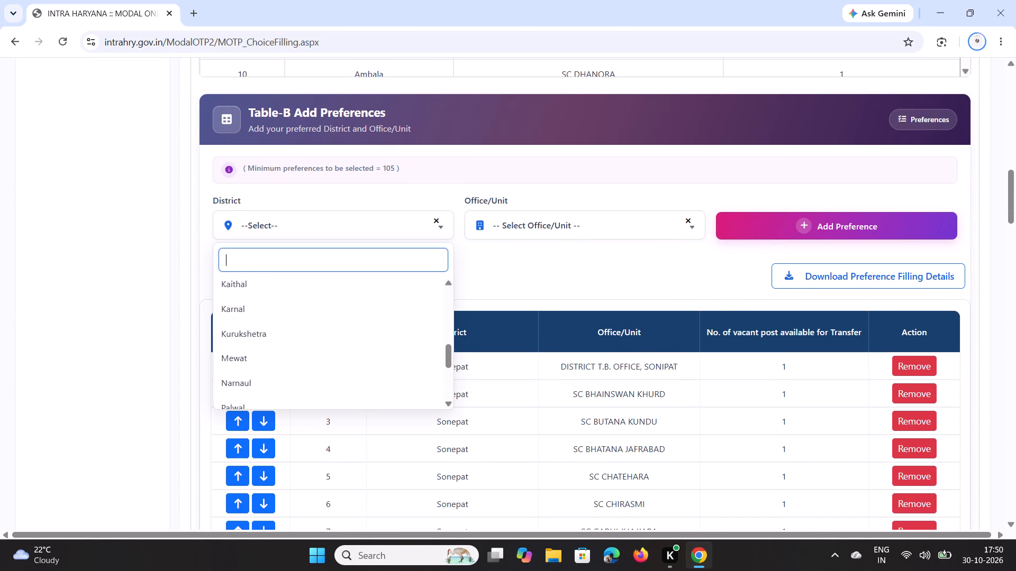
scroll(278, 347, up, 2)
click(270, 331)
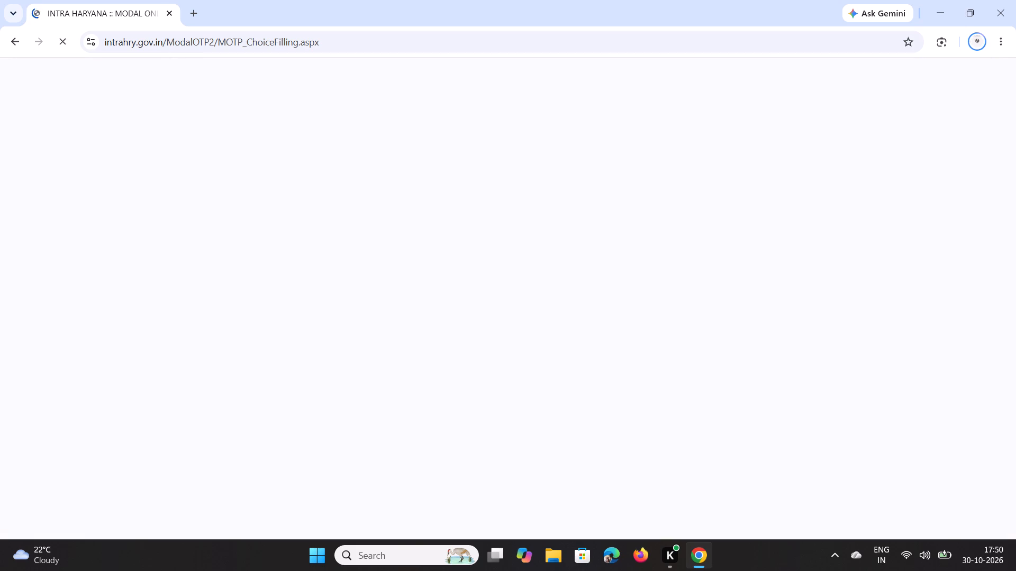
scroll(173, 269, down, 1)
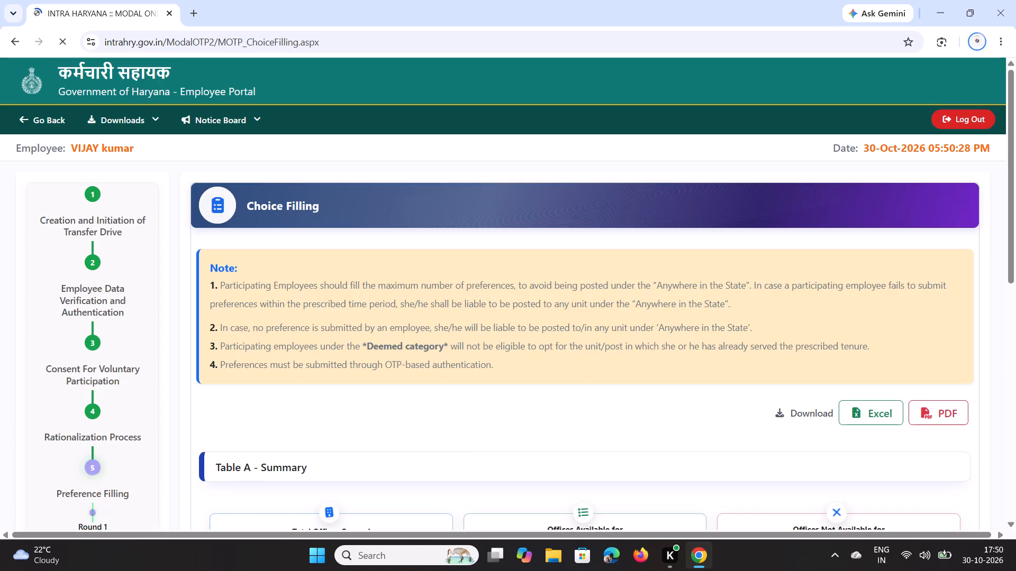
scroll(173, 269, down, 7)
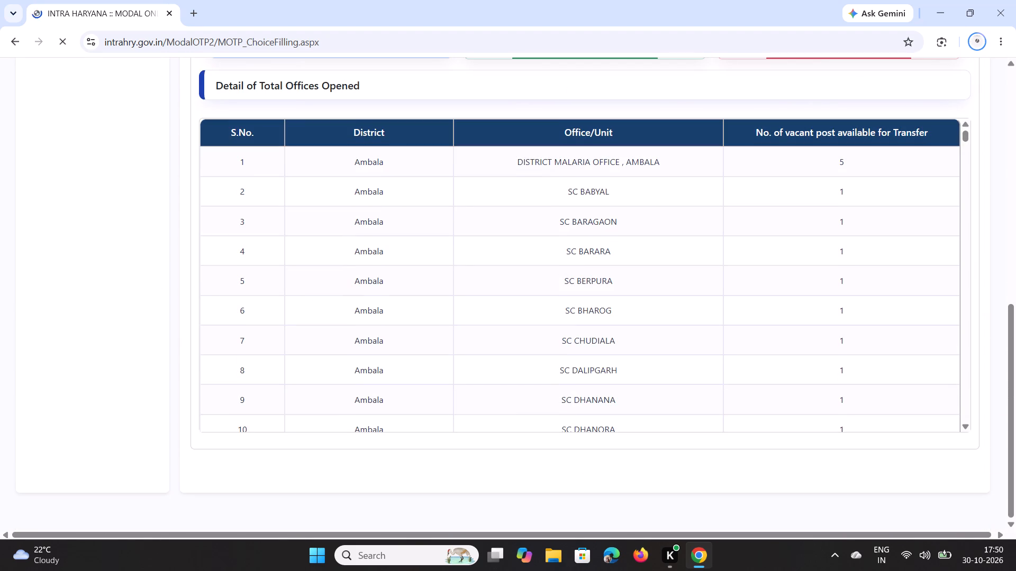
scroll(173, 269, down, 1)
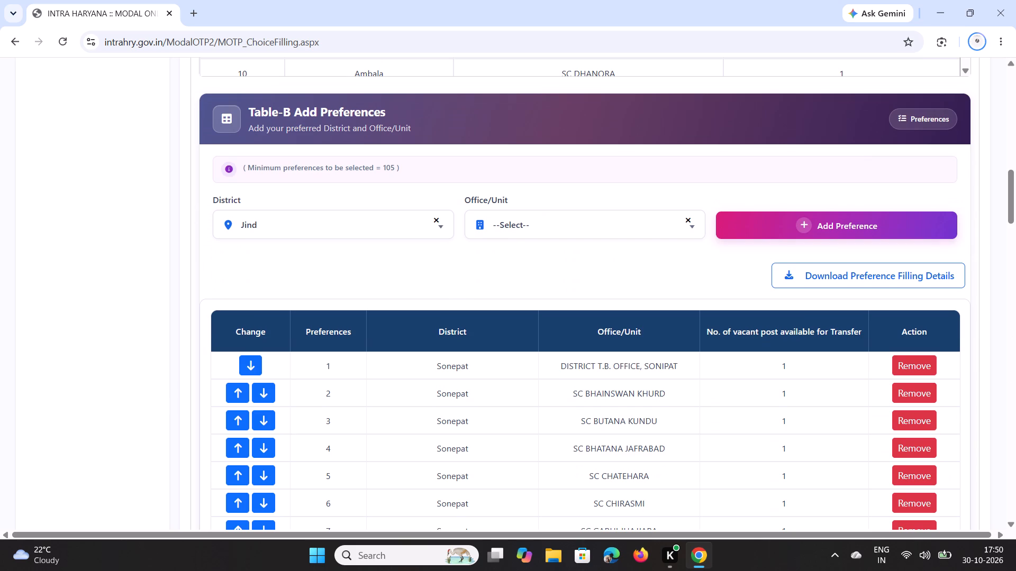
click(536, 211)
click(505, 358)
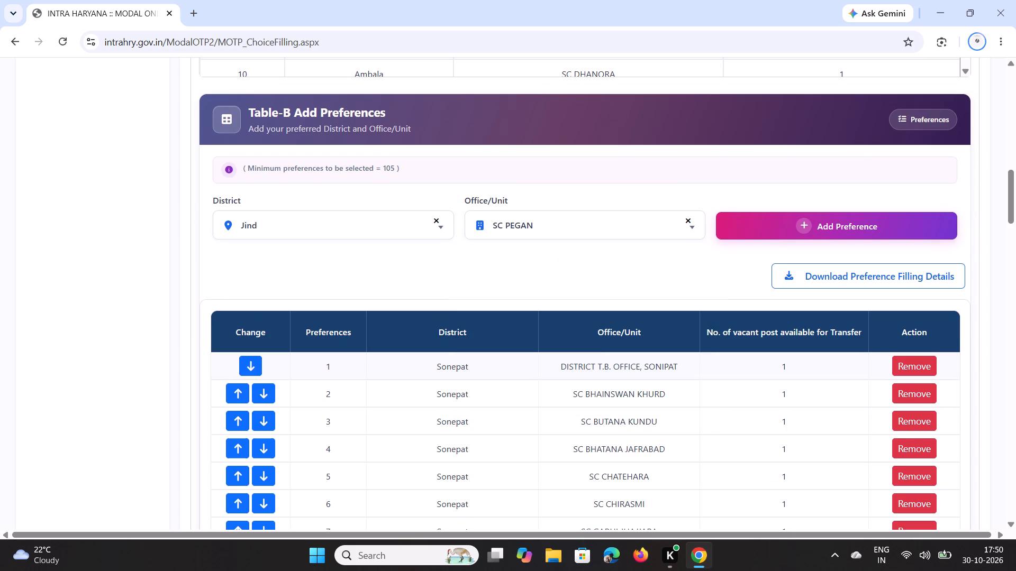
click(792, 225)
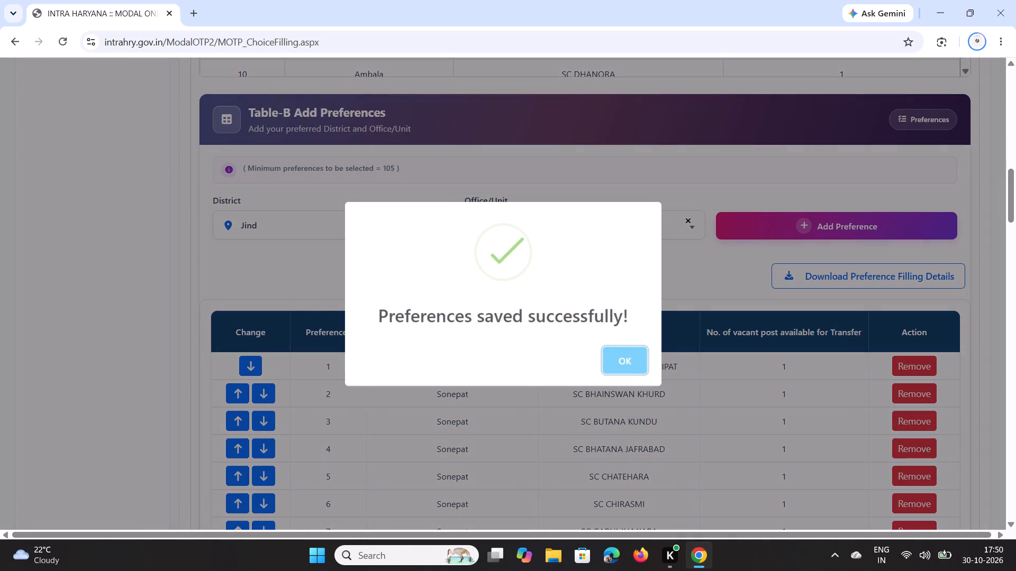
click(640, 357)
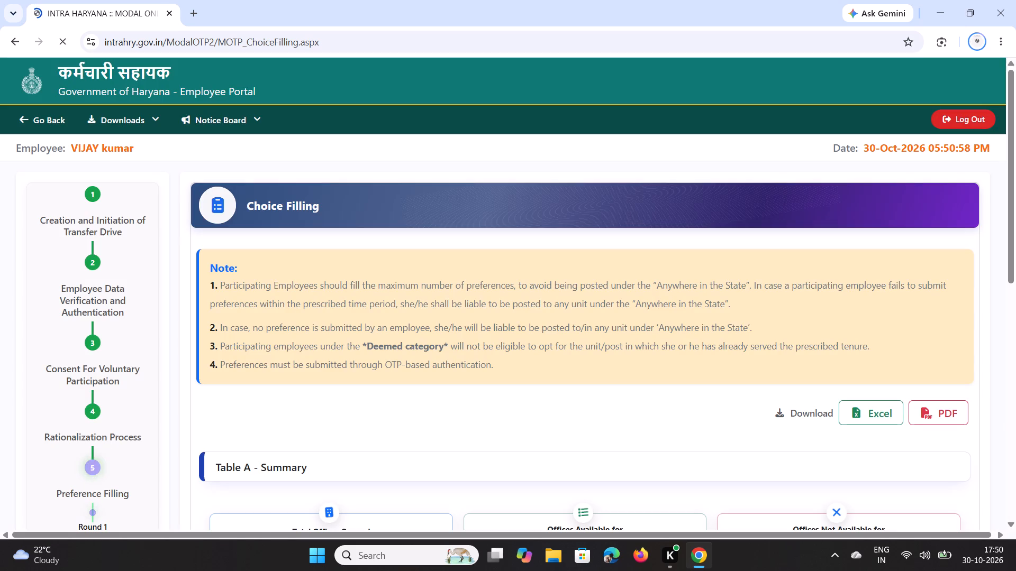
Choose Jind as the district and add the office SC RAJANA KALAN to the transfer preferences.
scroll(166, 326, down, 4)
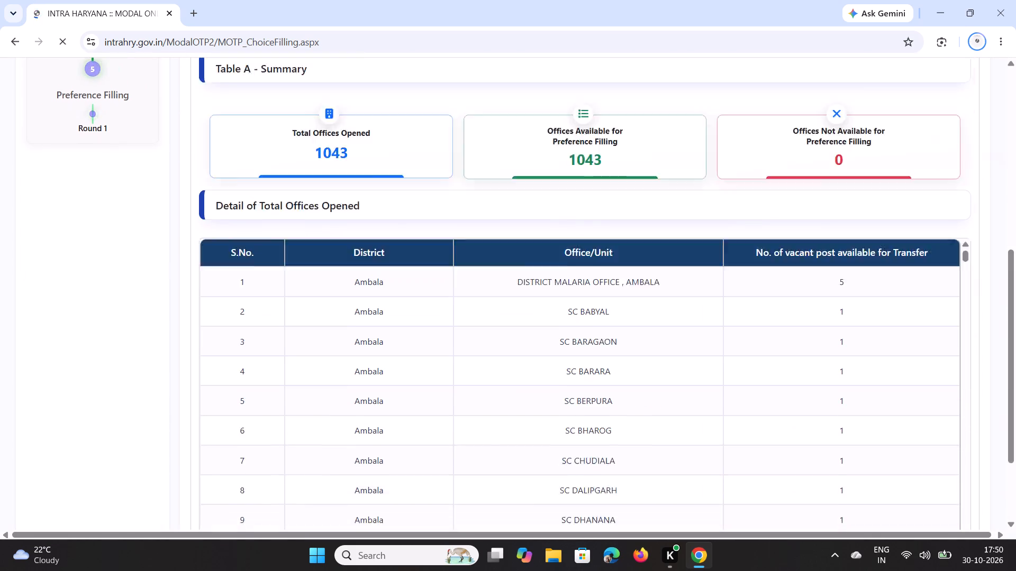
scroll(166, 326, down, 4)
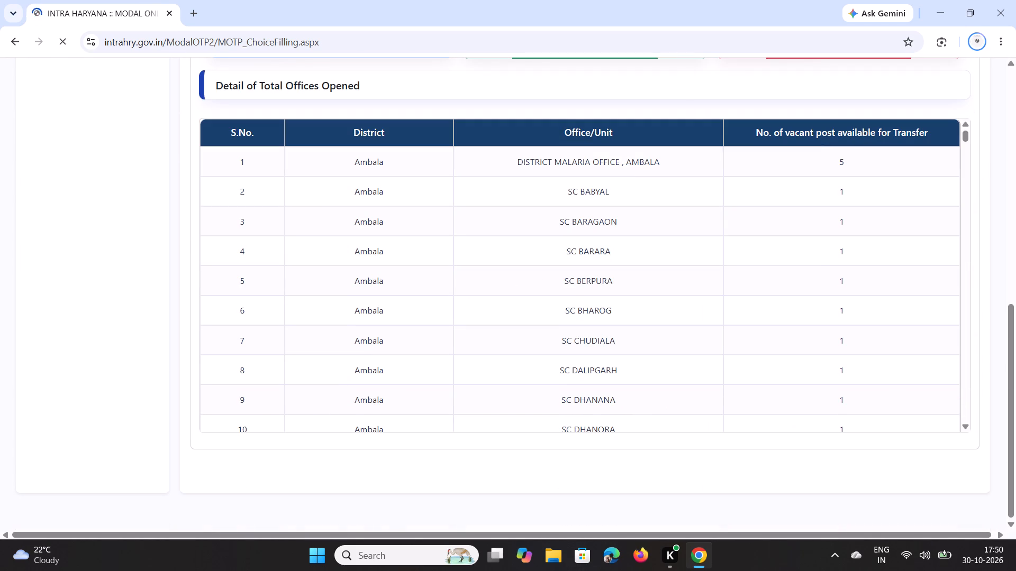
scroll(166, 326, down, 4)
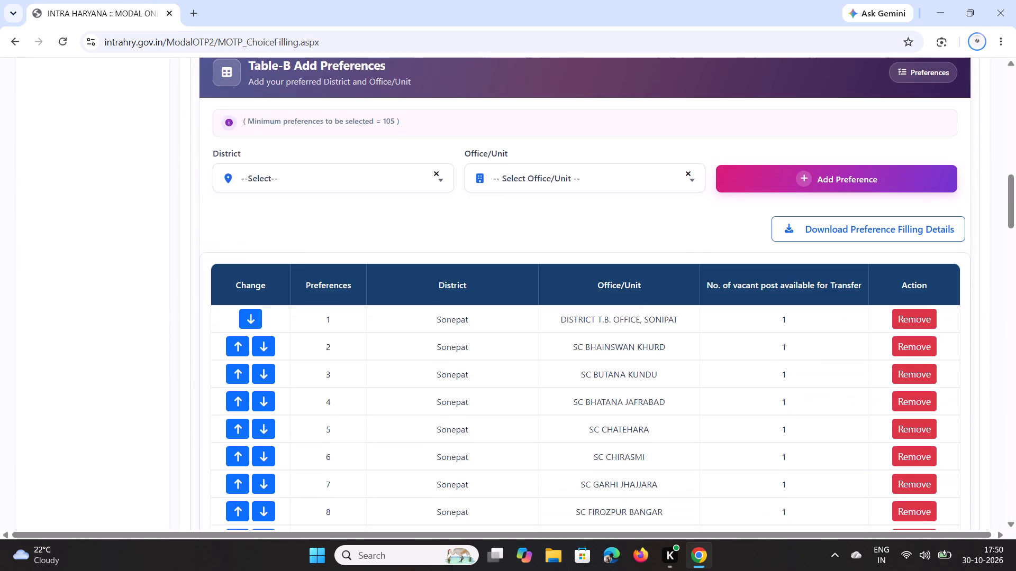
click(312, 172)
scroll(325, 300, down, 1)
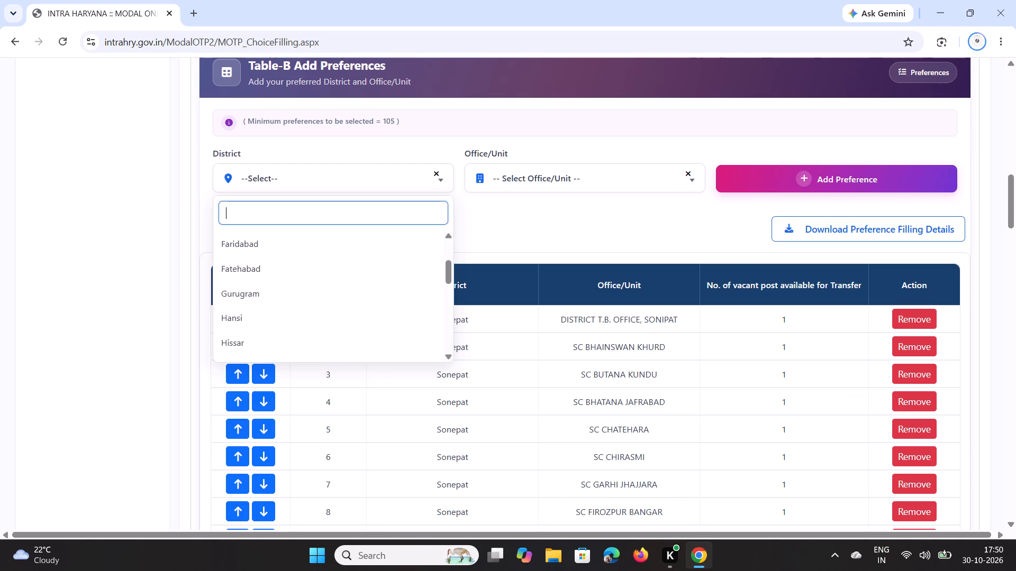
scroll(325, 300, down, 2)
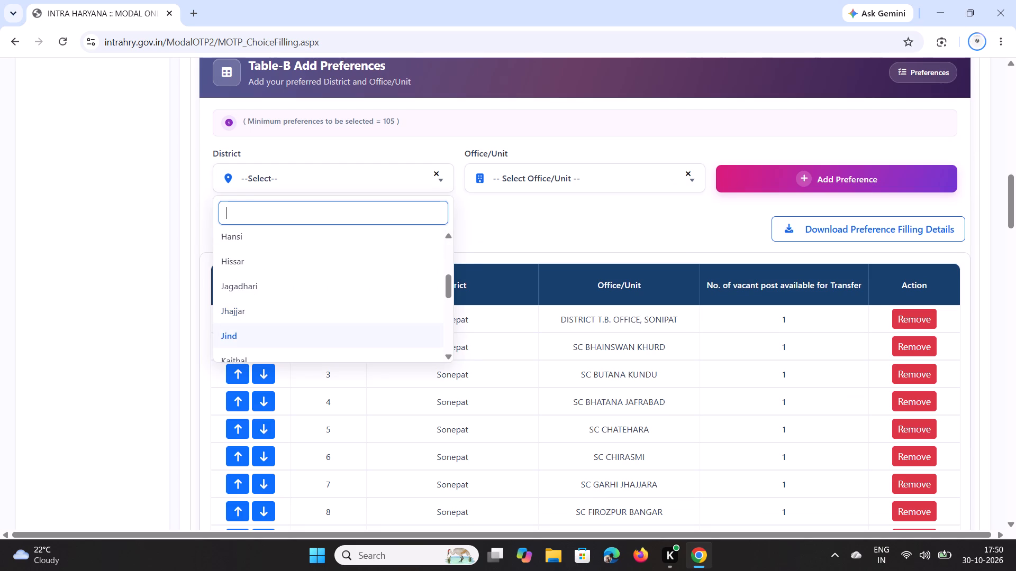
click(280, 329)
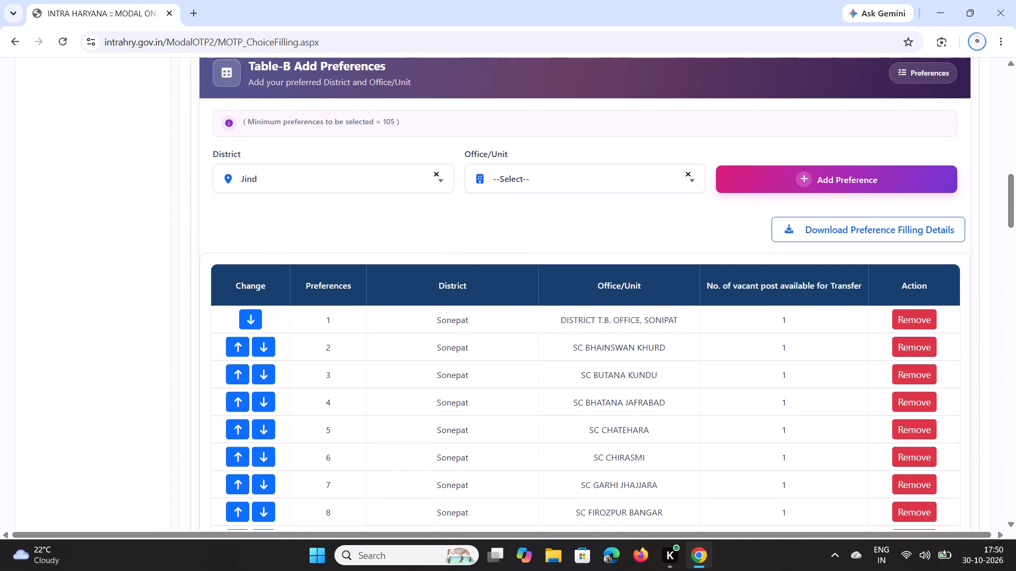
click(521, 177)
click(523, 326)
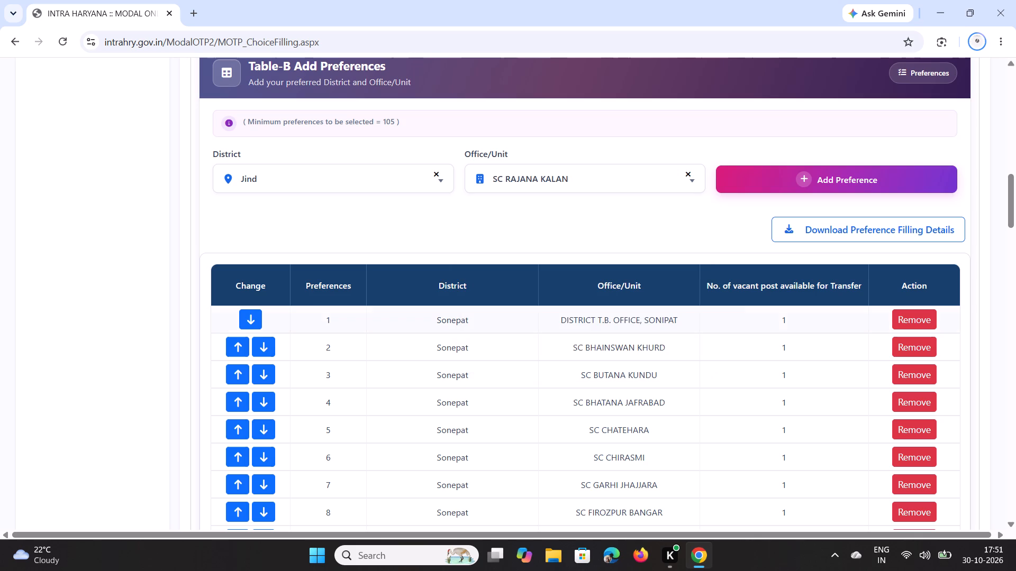
click(785, 170)
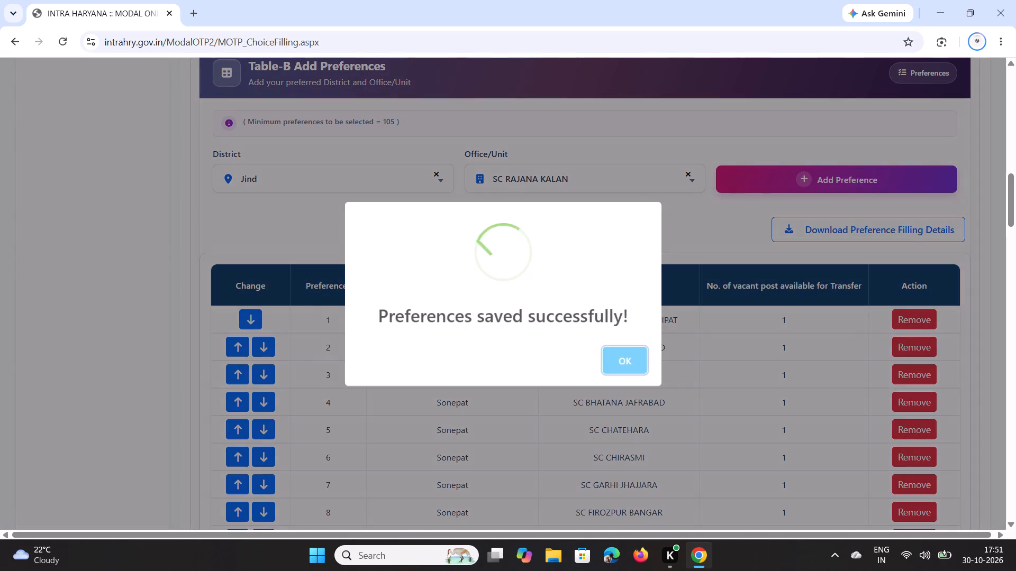
click(640, 362)
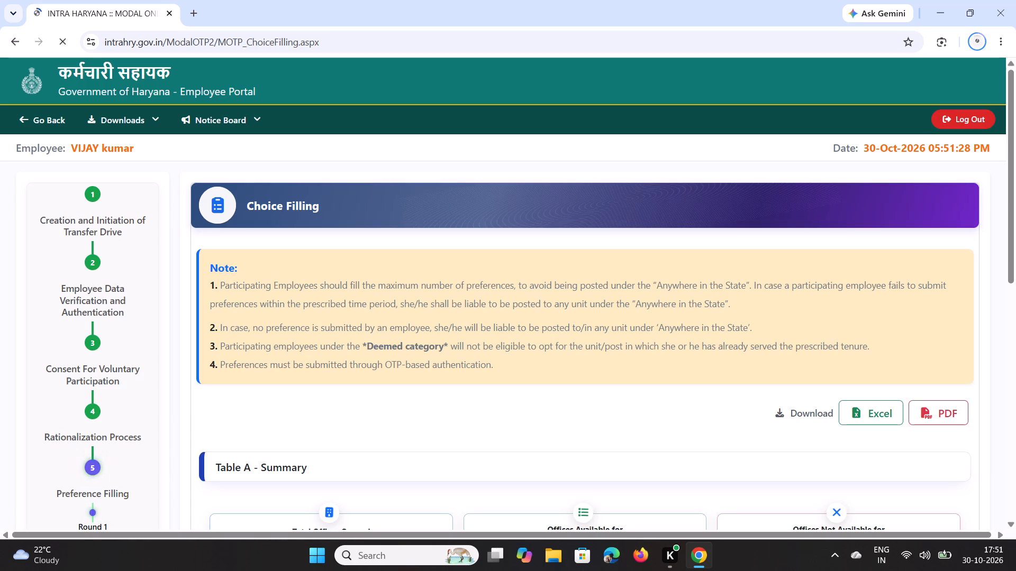
Choose Jind as the district and add the office SC SILAKHERI to the transfer preferences.
scroll(175, 324, down, 3)
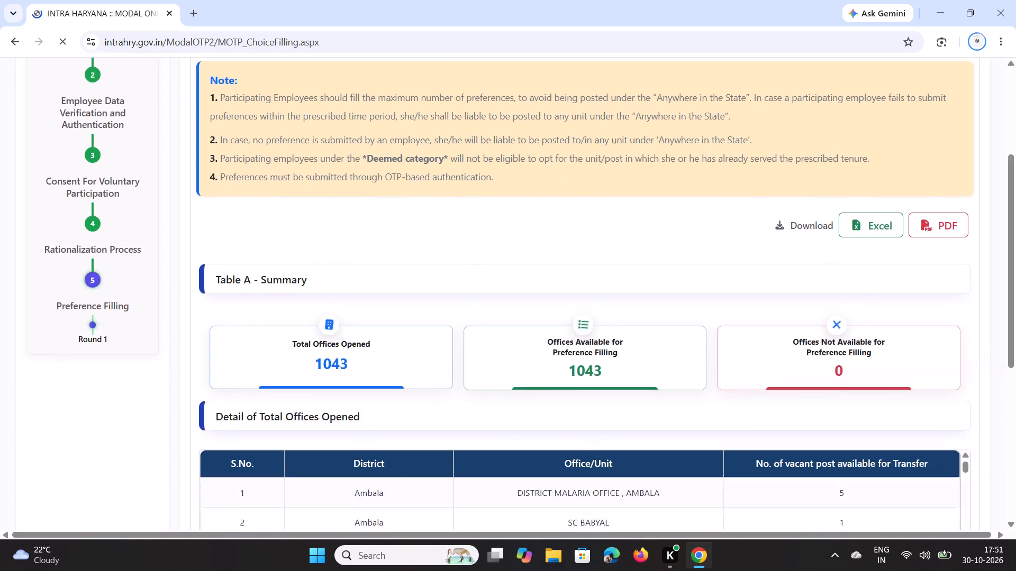
scroll(175, 324, down, 5)
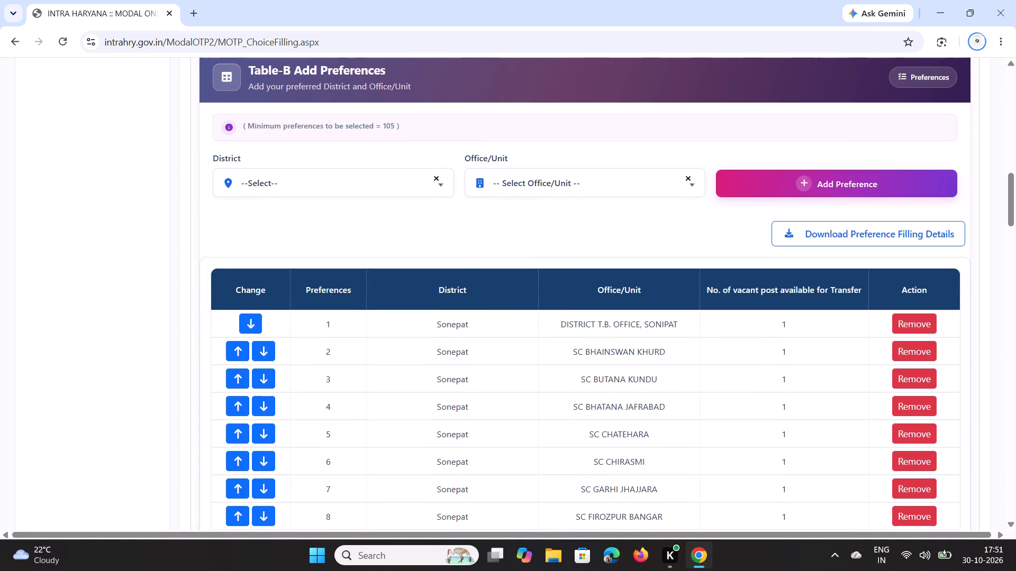
click(311, 186)
scroll(277, 334, down, 2)
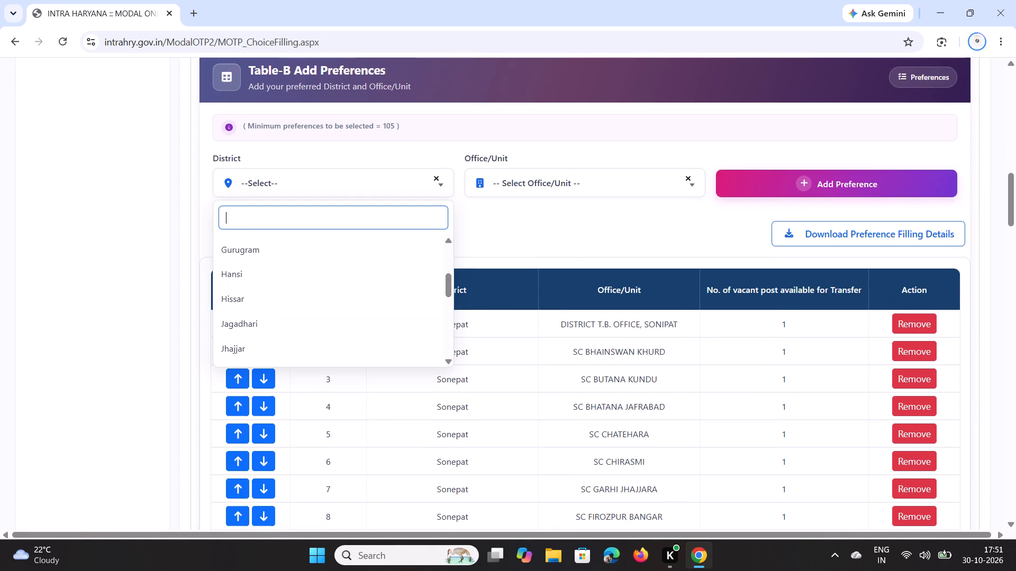
scroll(258, 325, down, 1)
click(256, 308)
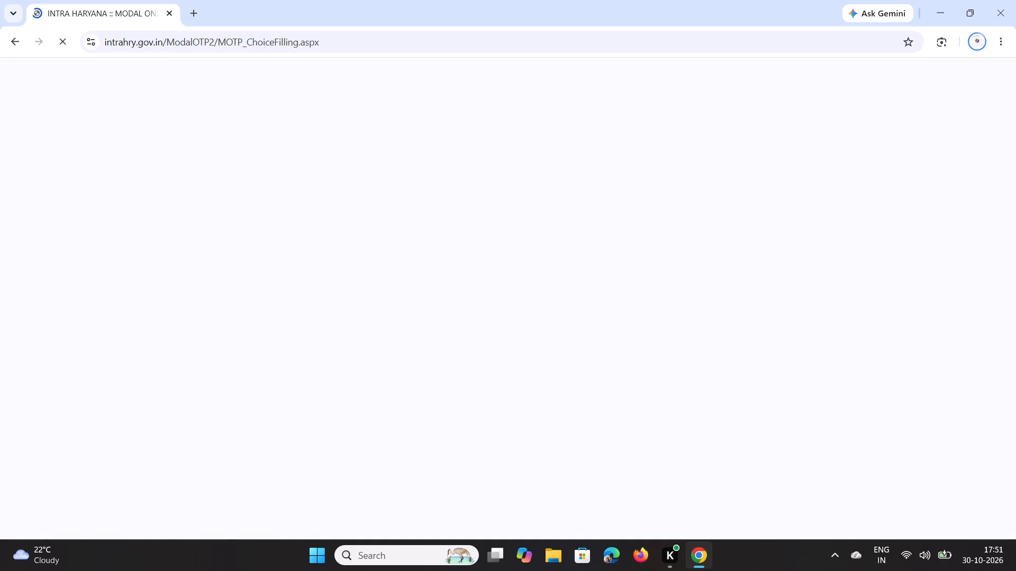
scroll(175, 244, down, 5)
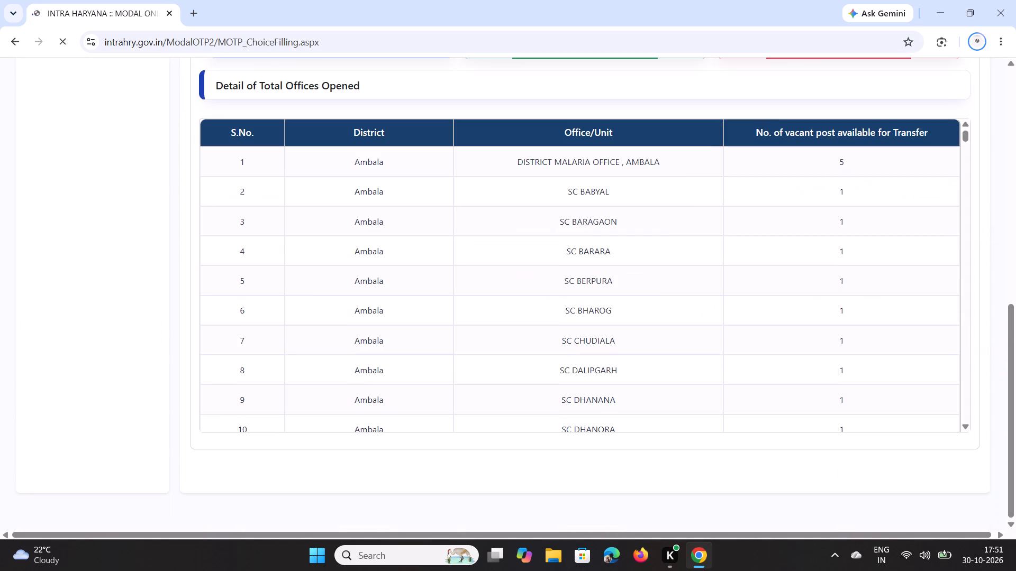
scroll(175, 244, down, 4)
click(536, 176)
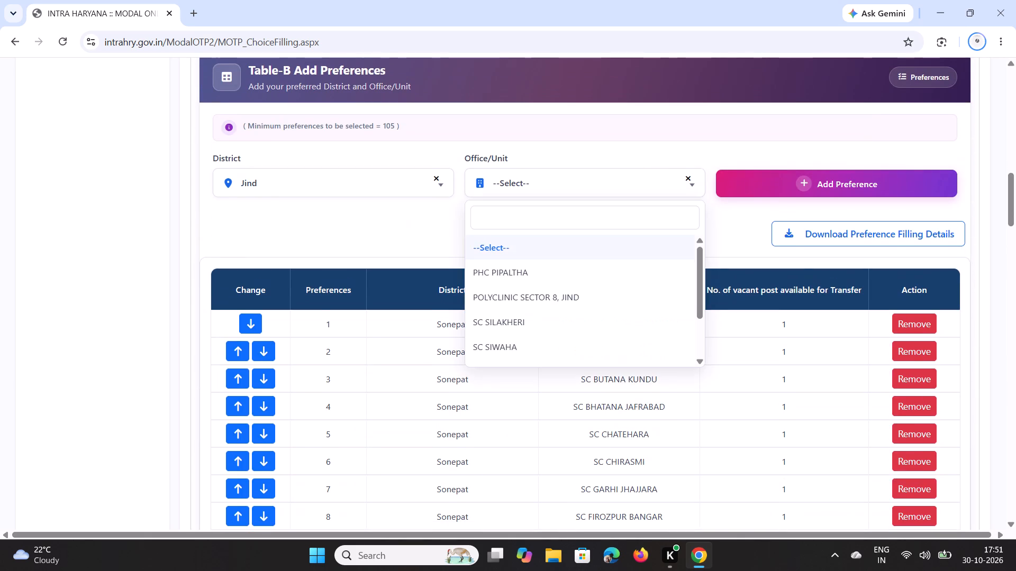
click(536, 320)
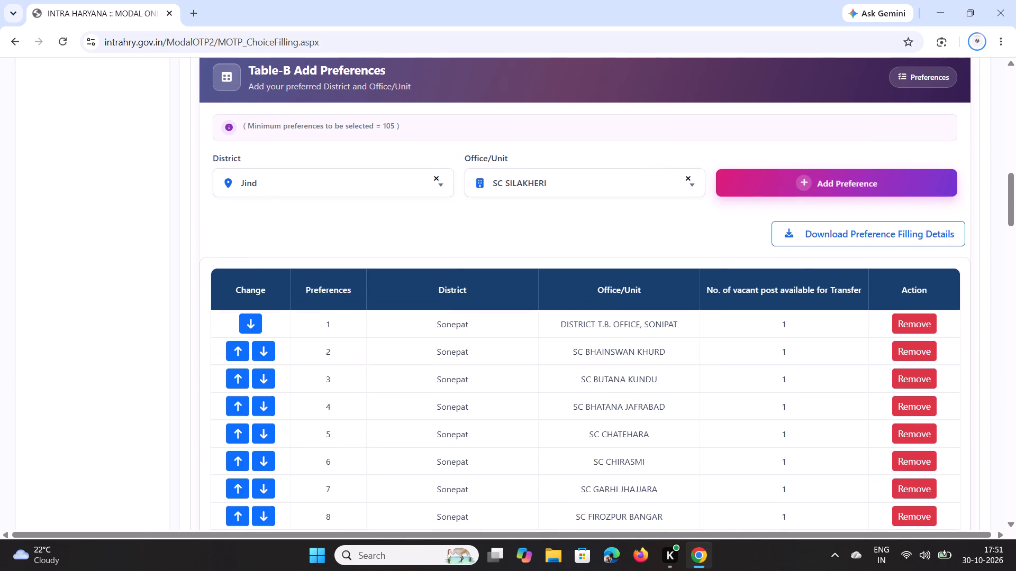
click(730, 184)
click(628, 355)
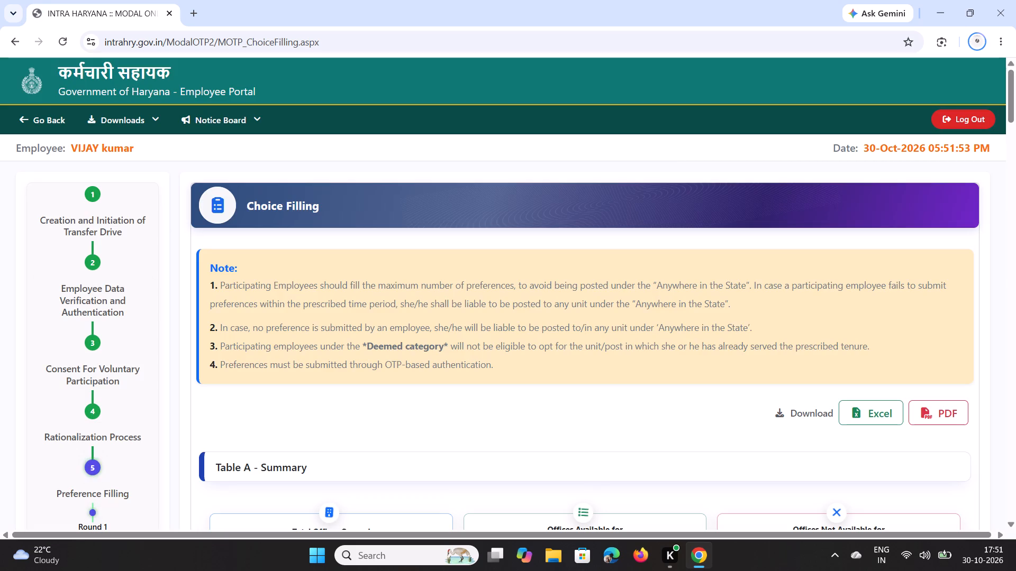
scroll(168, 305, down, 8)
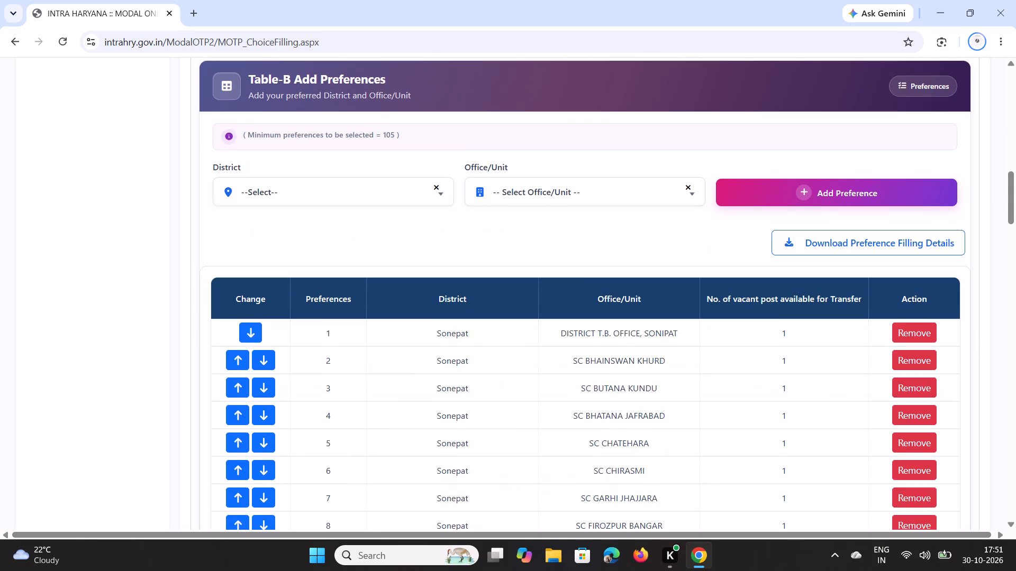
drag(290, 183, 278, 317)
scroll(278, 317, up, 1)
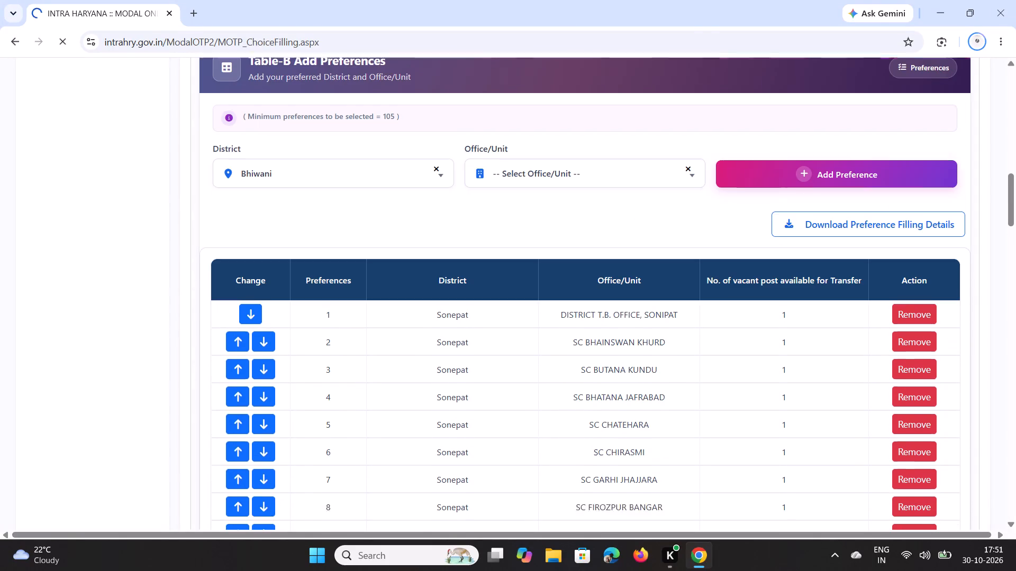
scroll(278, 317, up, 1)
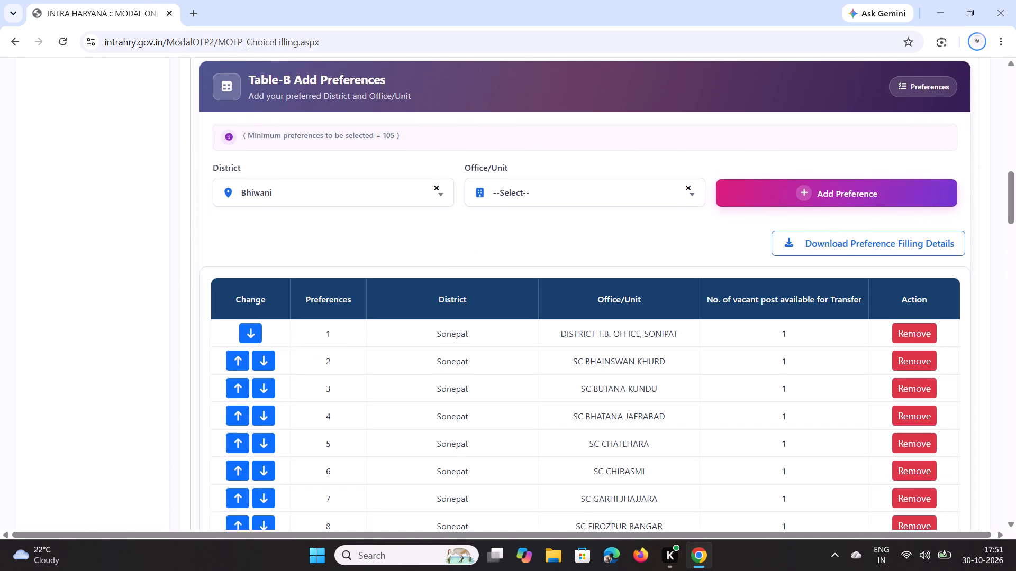
Choose Jind as the district and add the office SC SIWAHA to the transfer preferences.
click(228, 199)
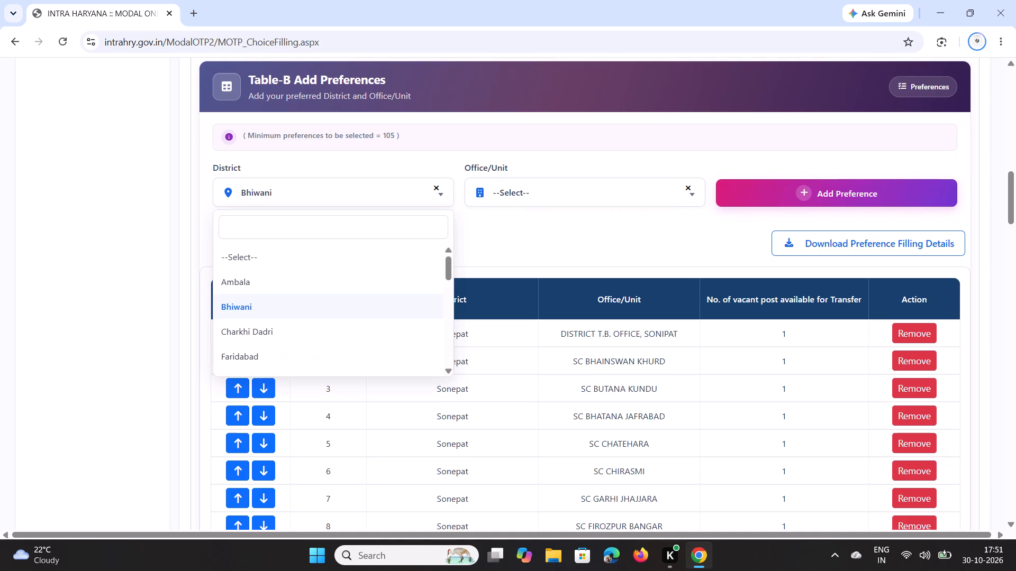
scroll(236, 317, down, 4)
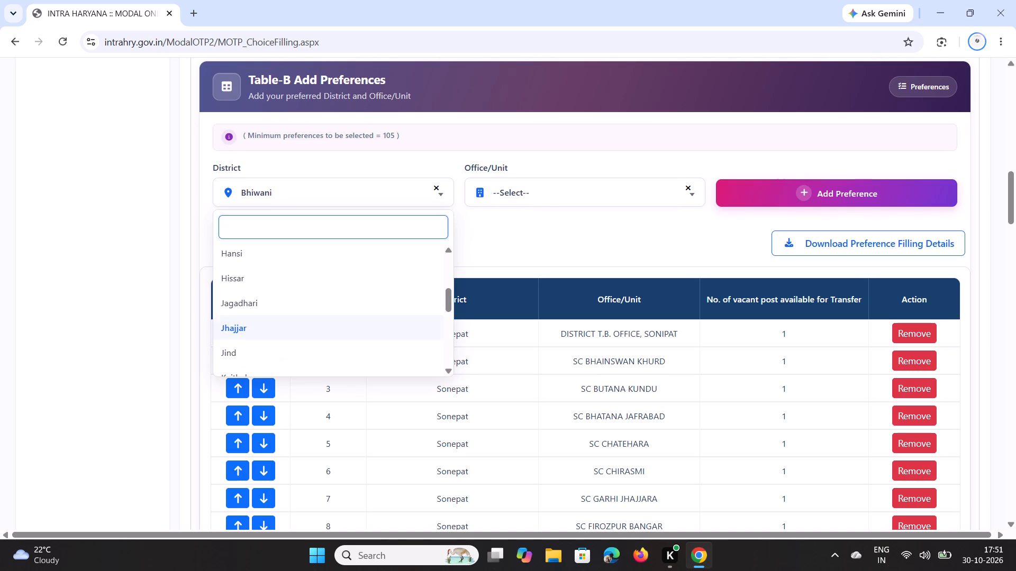
scroll(236, 317, down, 1)
click(236, 317)
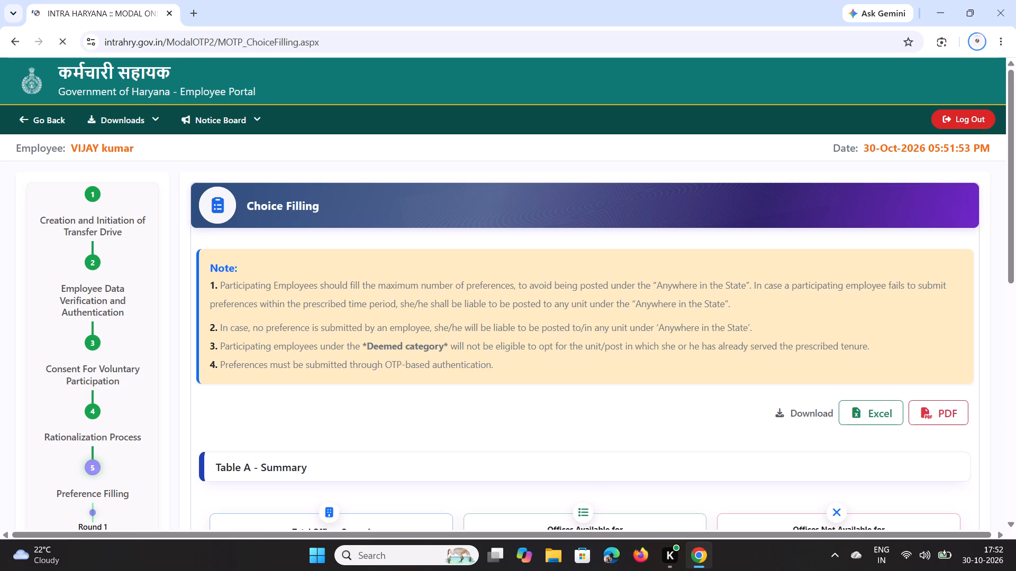
scroll(177, 331, down, 3)
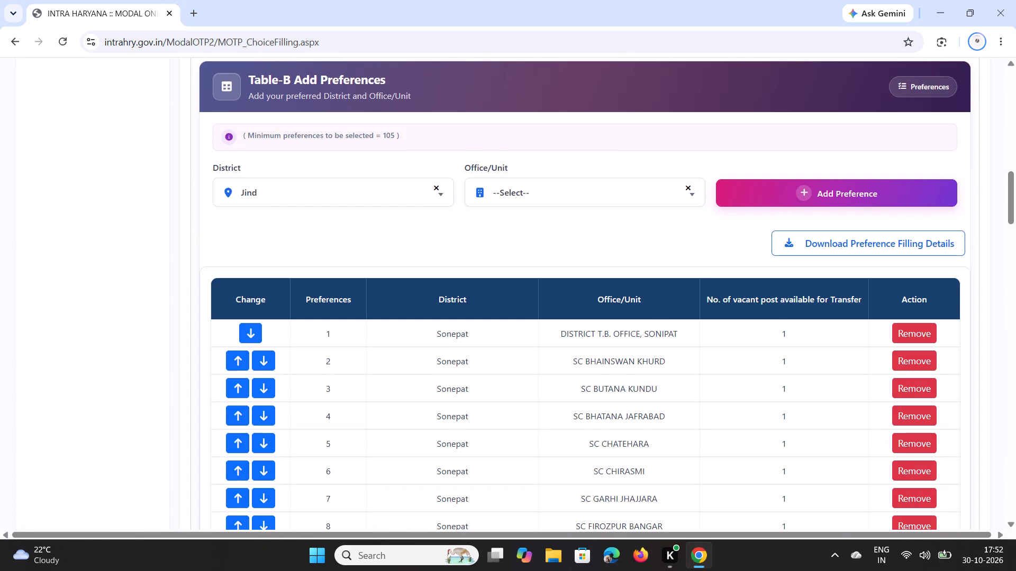
click(513, 190)
click(507, 326)
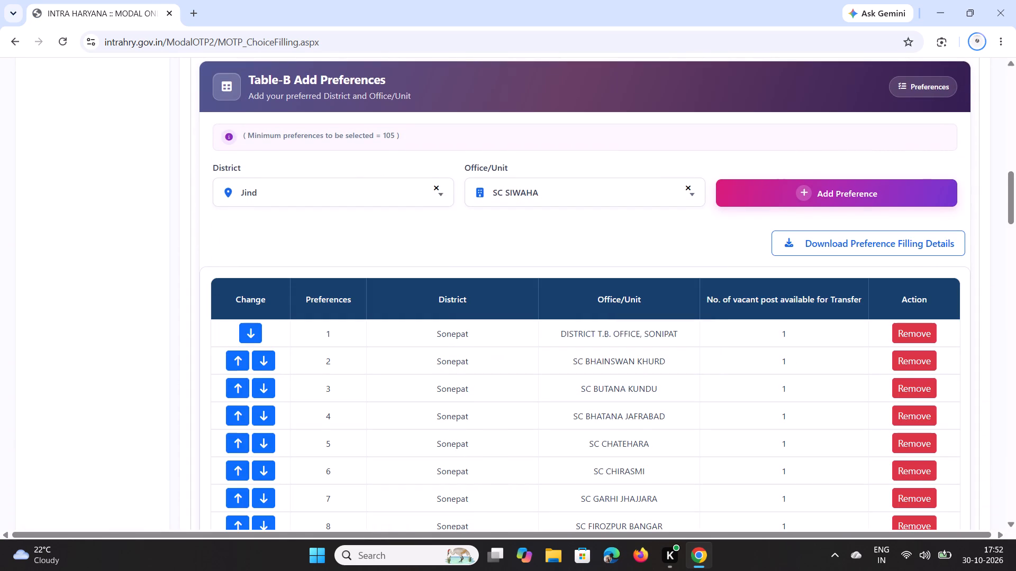
click(810, 188)
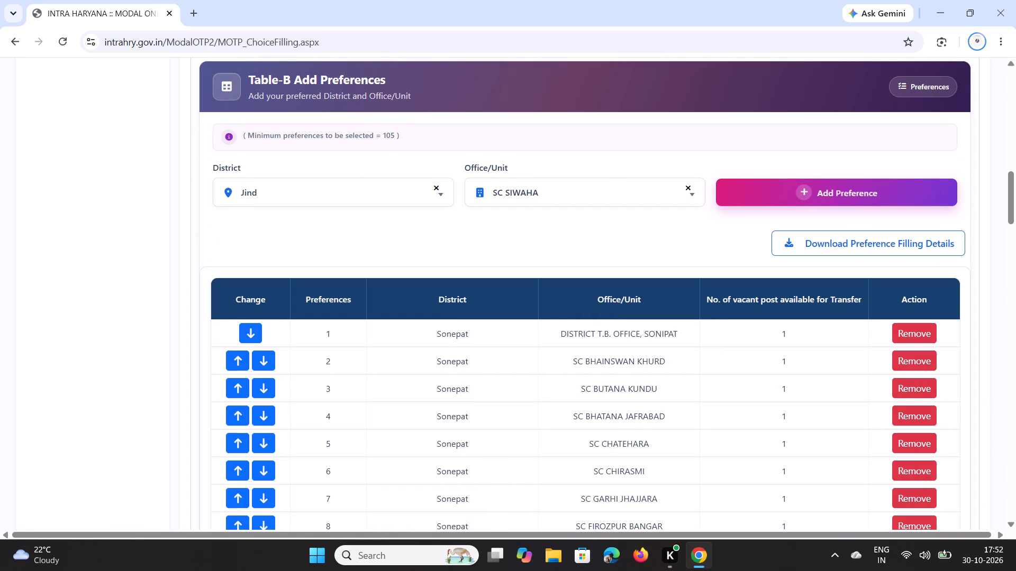
click(629, 355)
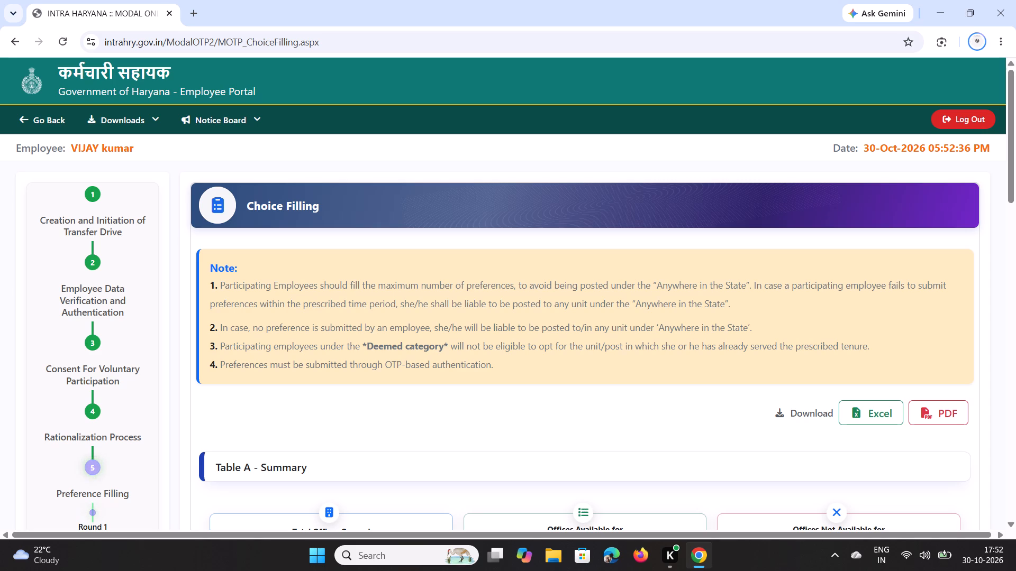
Choose Jind as the district and add the office SC SURBRAH to the transfer preferences.
scroll(170, 292, down, 4)
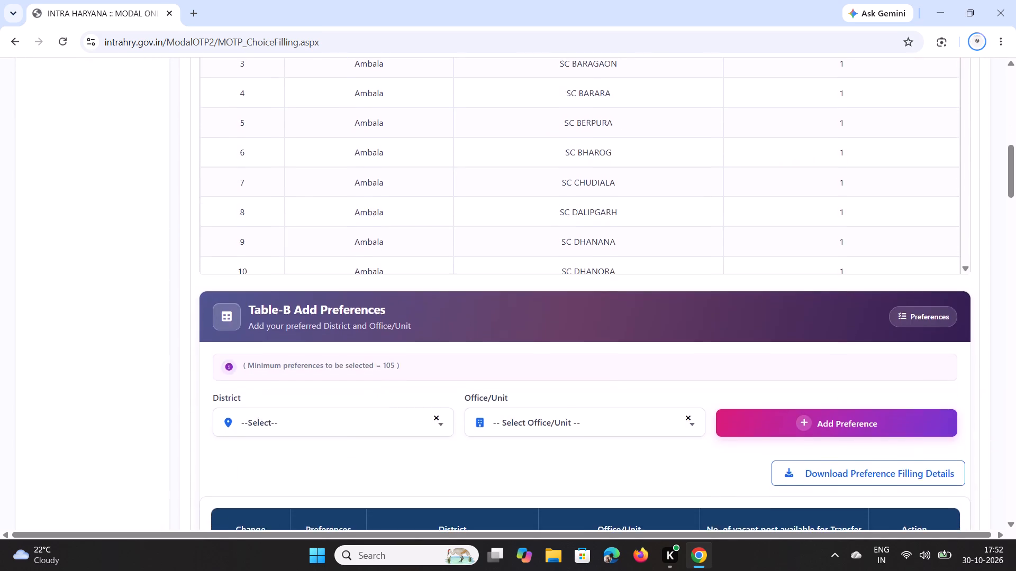
scroll(170, 292, down, 2)
click(302, 102)
scroll(265, 220, down, 3)
click(258, 205)
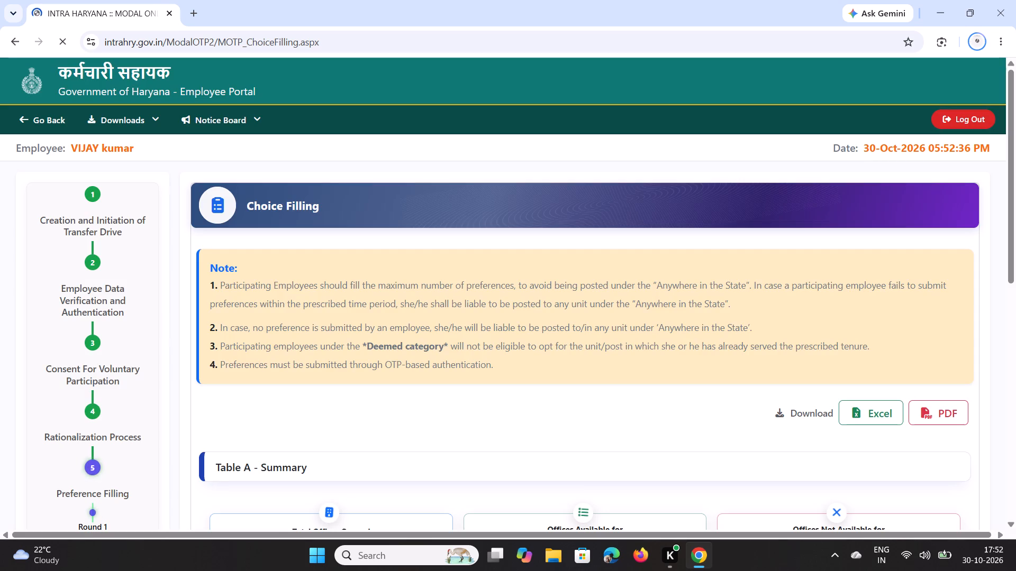
scroll(199, 174, down, 8)
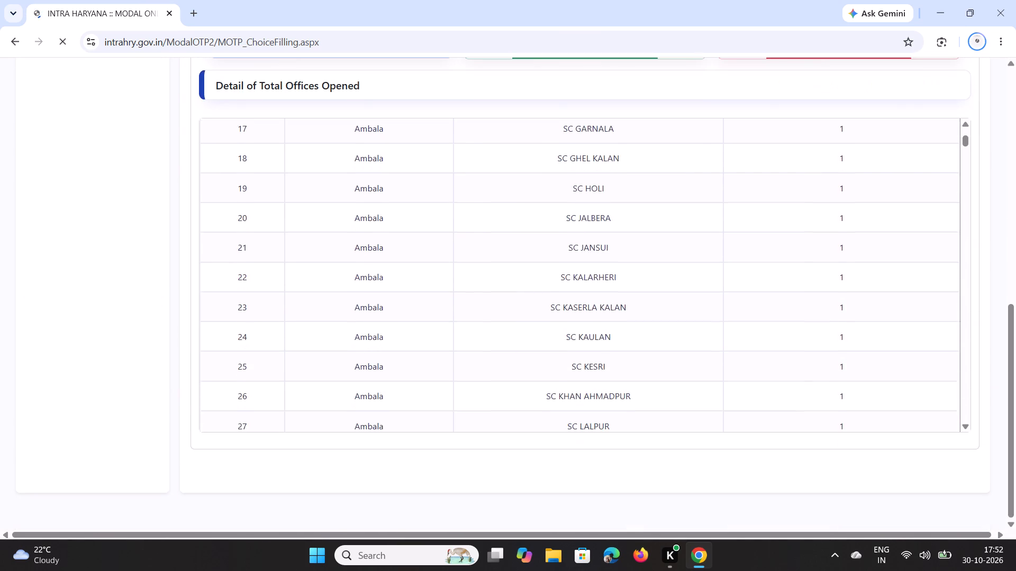
scroll(199, 174, down, 1)
click(482, 93)
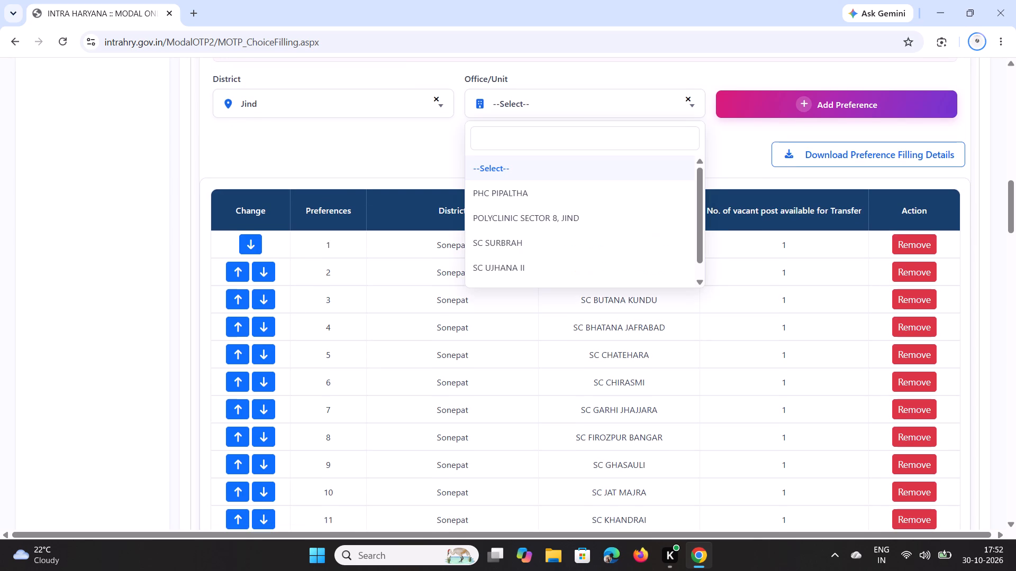
click(515, 245)
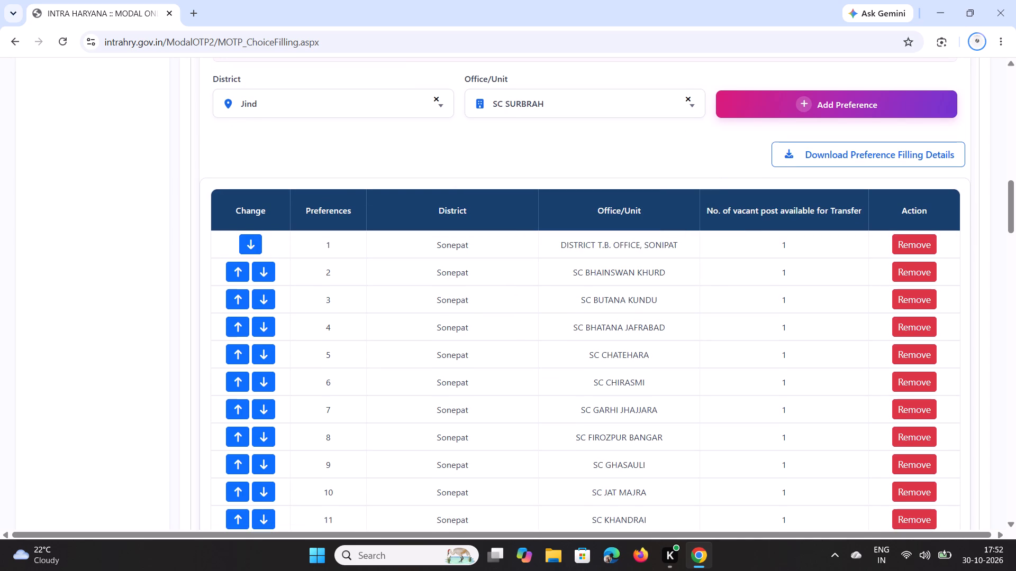
click(776, 109)
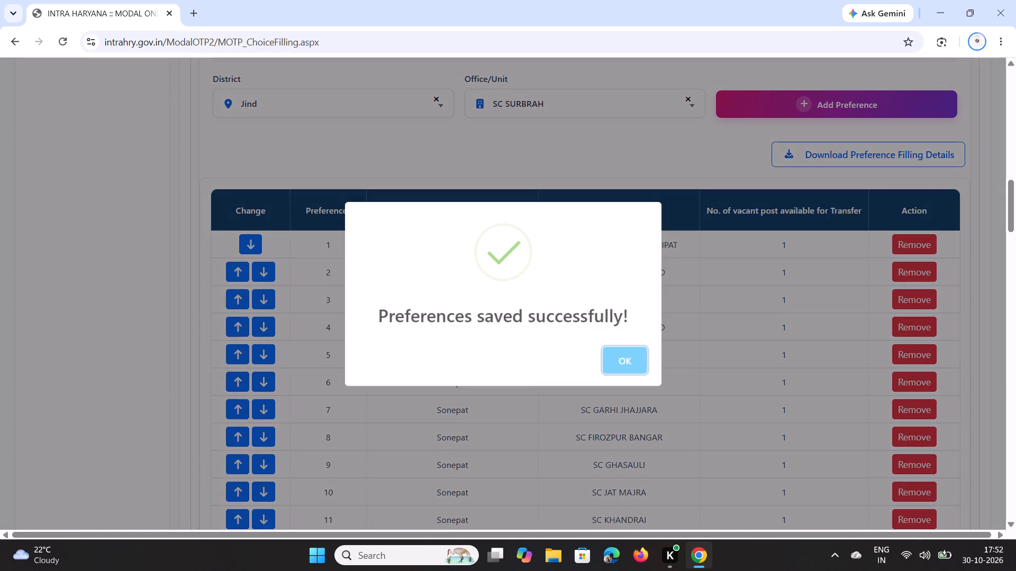
click(616, 371)
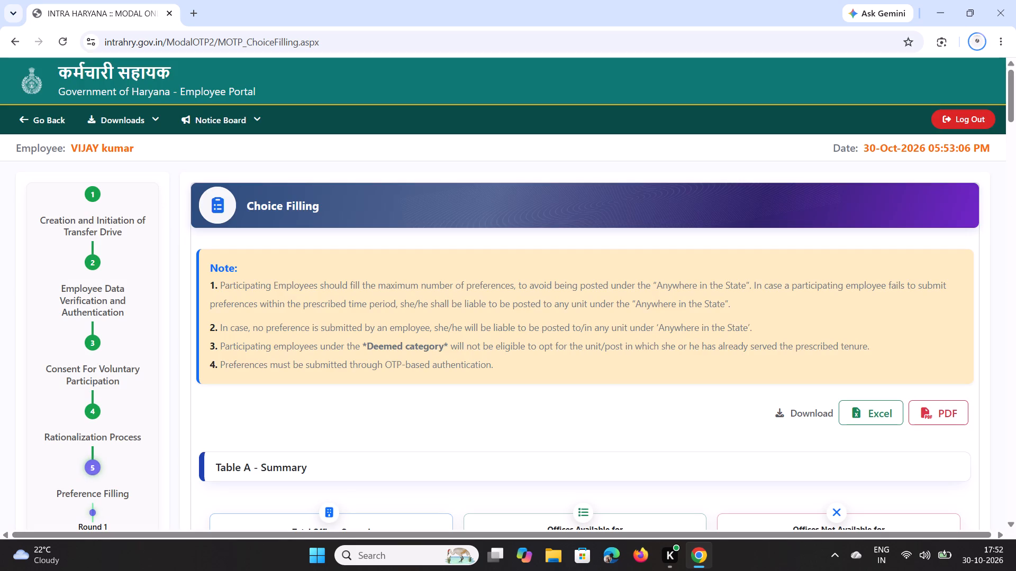
Choose Jind as the district and add the office SC UJHANA II to the transfer preferences.
scroll(172, 380, down, 7)
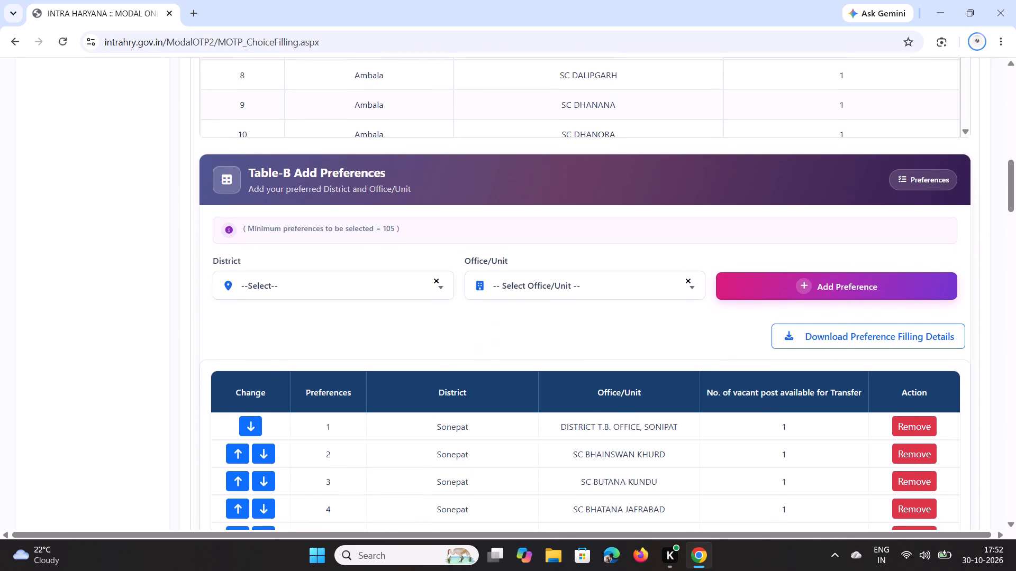
click(355, 278)
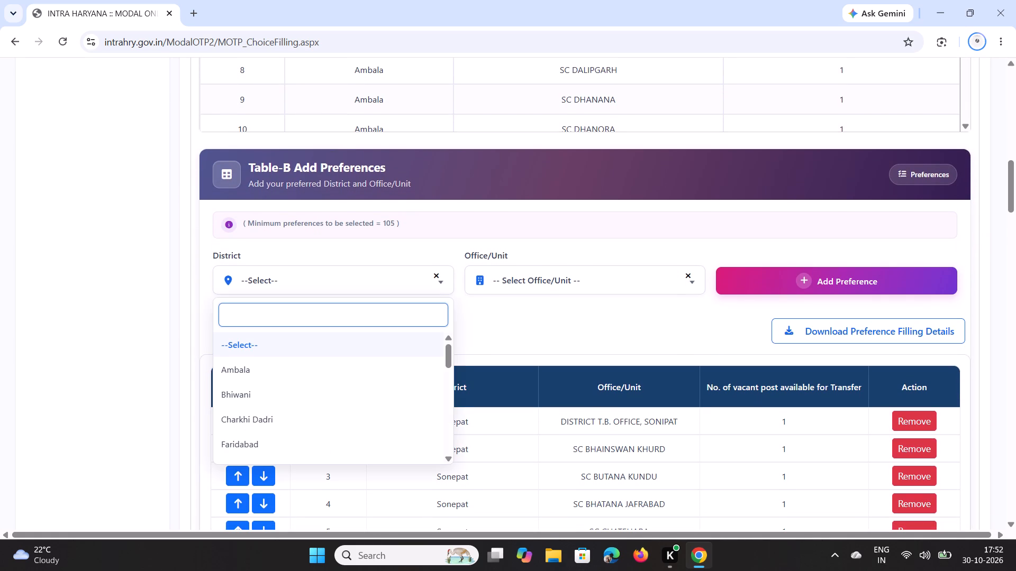
scroll(284, 383, down, 3)
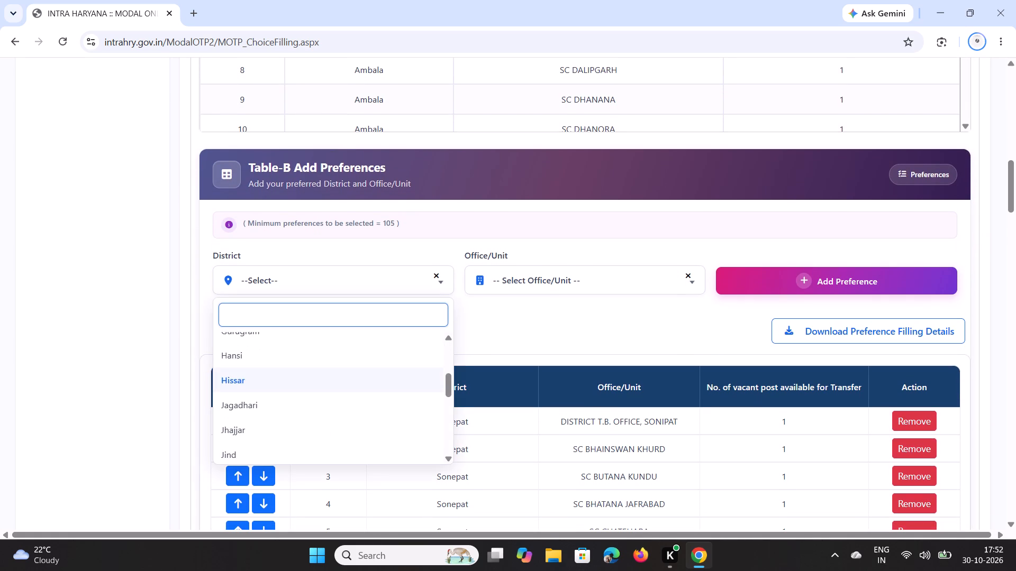
scroll(284, 383, down, 1)
click(270, 364)
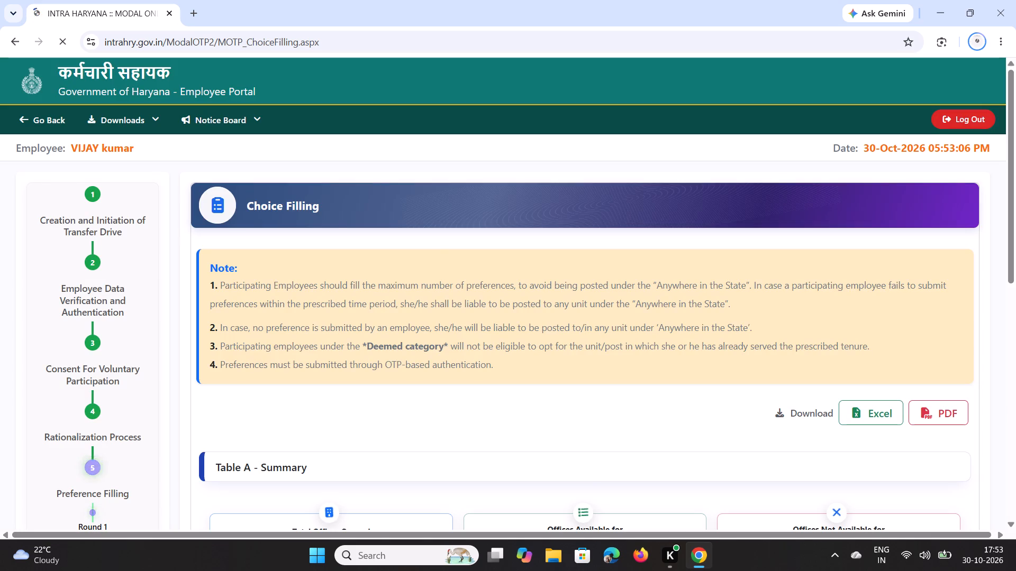
scroll(525, 272, down, 3)
scroll(170, 279, down, 1)
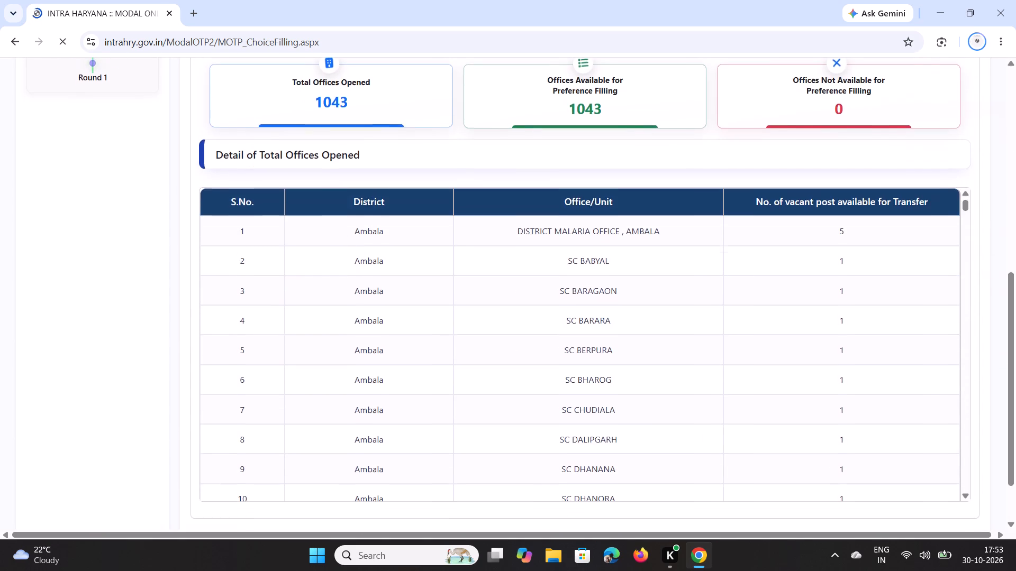
scroll(170, 279, down, 3)
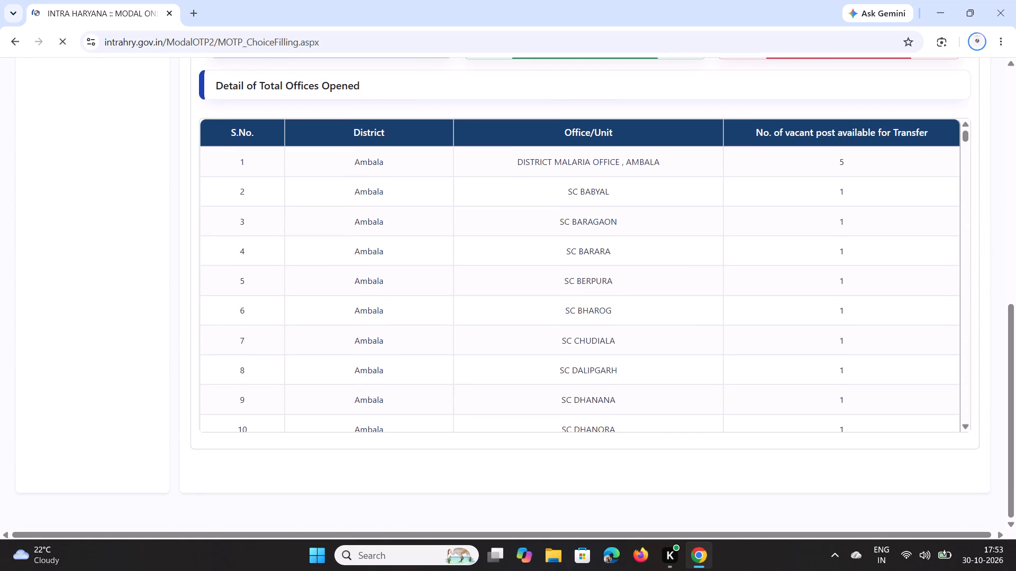
scroll(170, 279, down, 1)
click(538, 264)
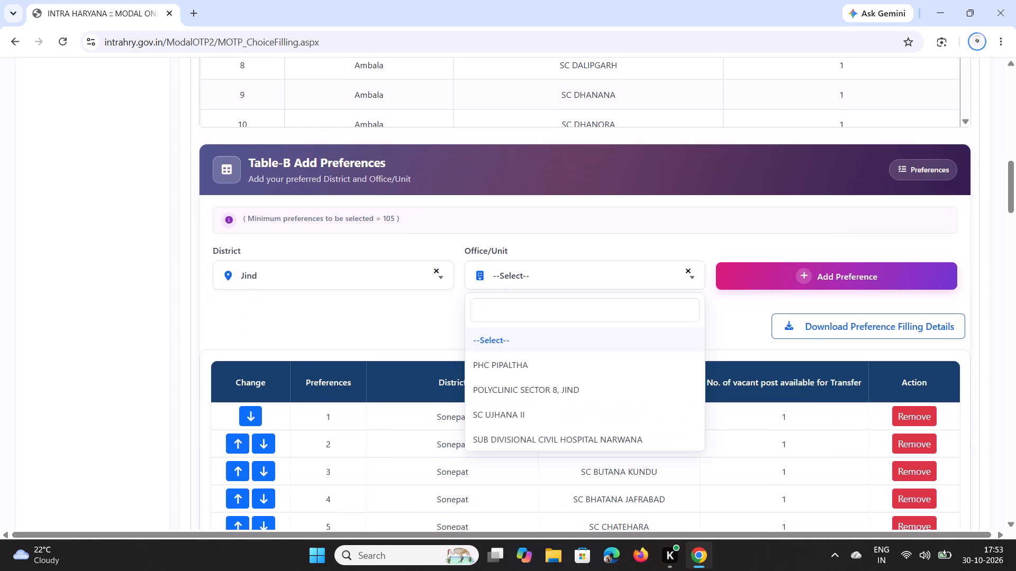
click(549, 410)
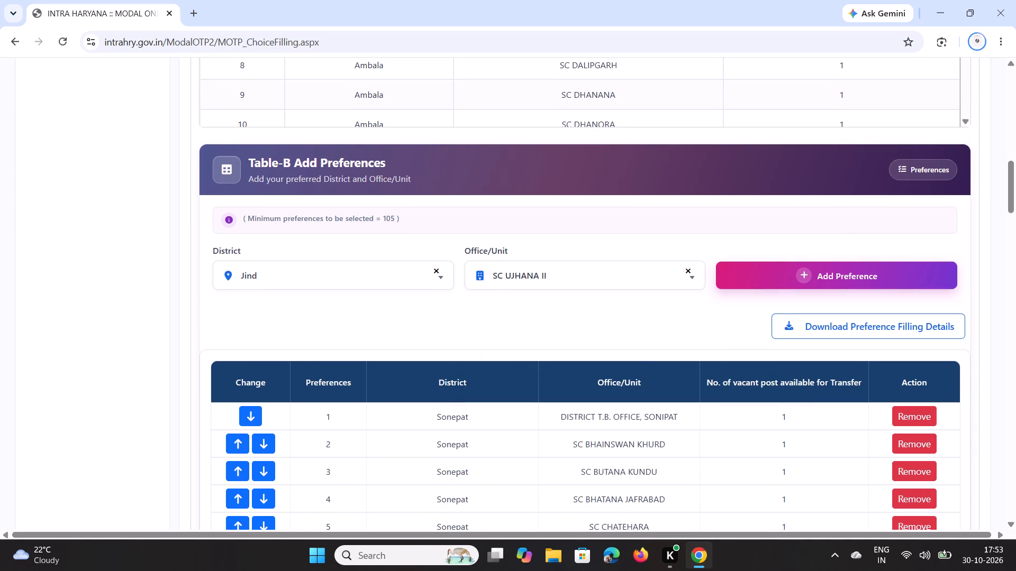
click(768, 267)
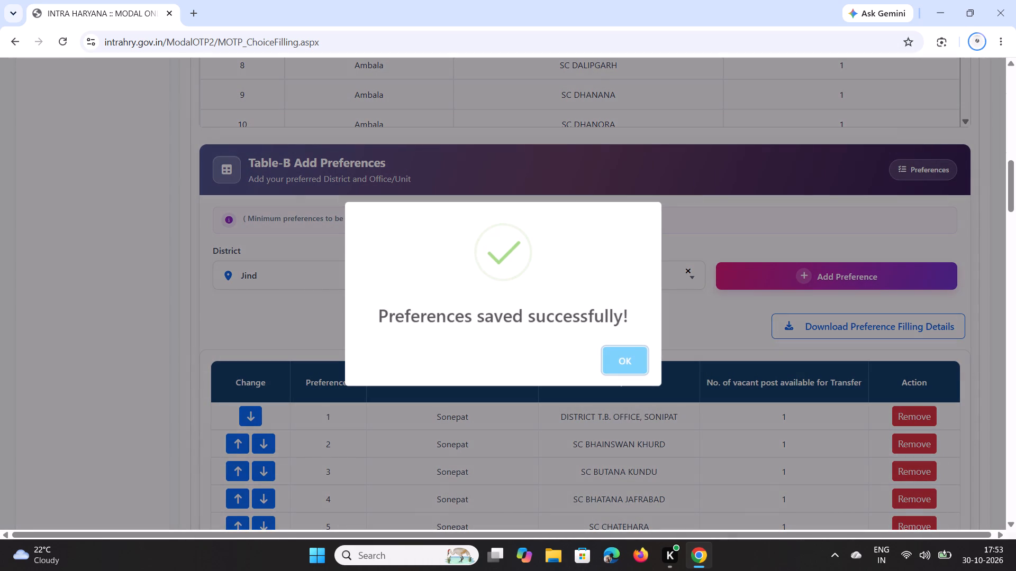
click(624, 365)
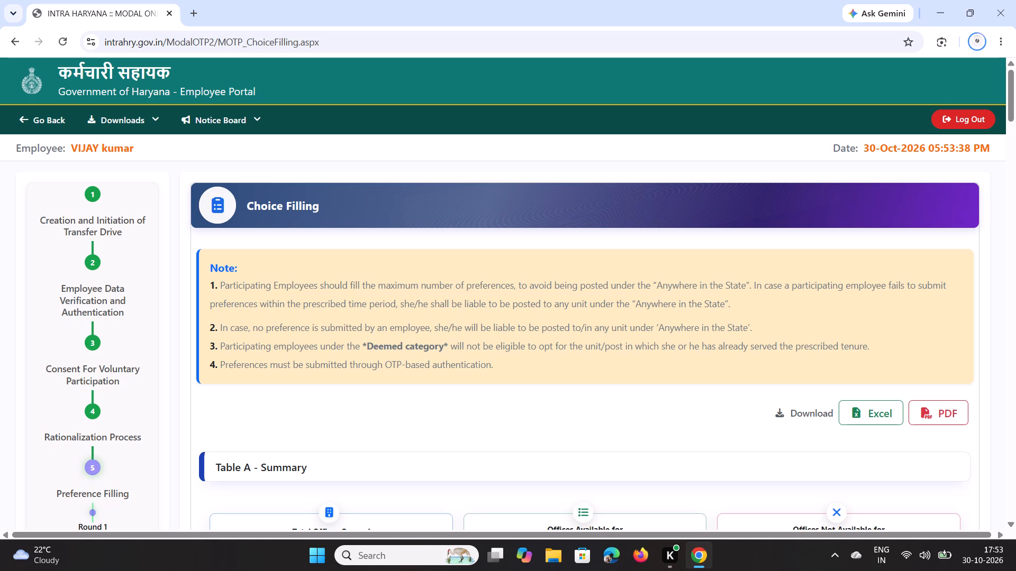
Choose Karnal as the district, search its offices for "ga", and add SC GAGSINA to the transfer preferences.
scroll(179, 339, down, 6)
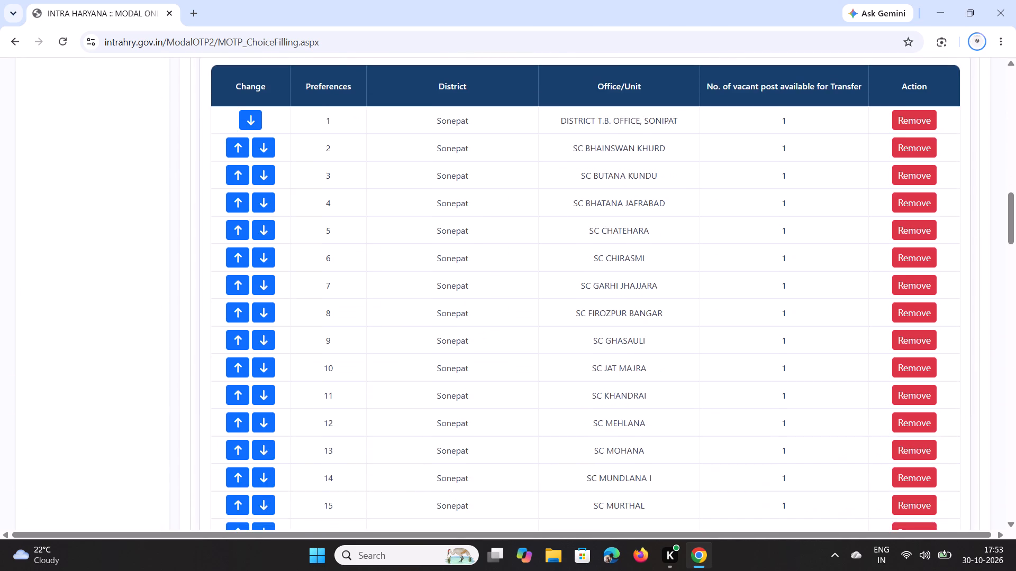
scroll(179, 339, up, 2)
click(303, 128)
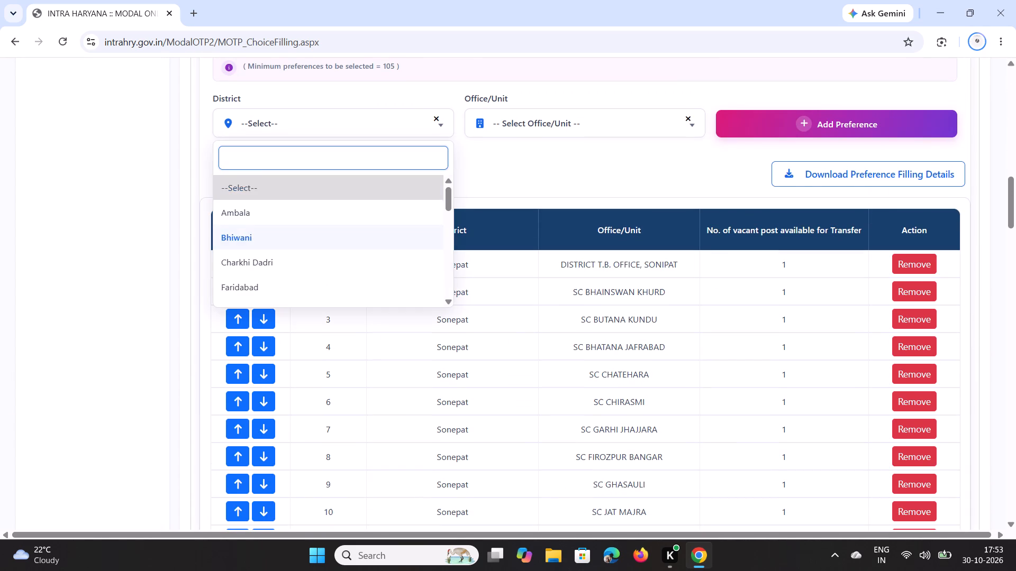
scroll(289, 236, down, 3)
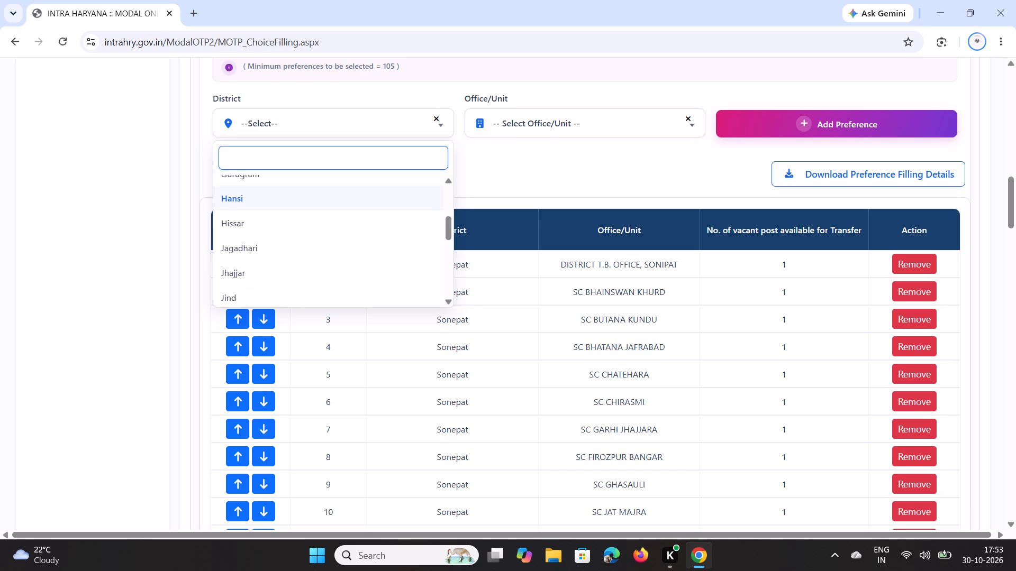
scroll(289, 236, down, 1)
click(248, 274)
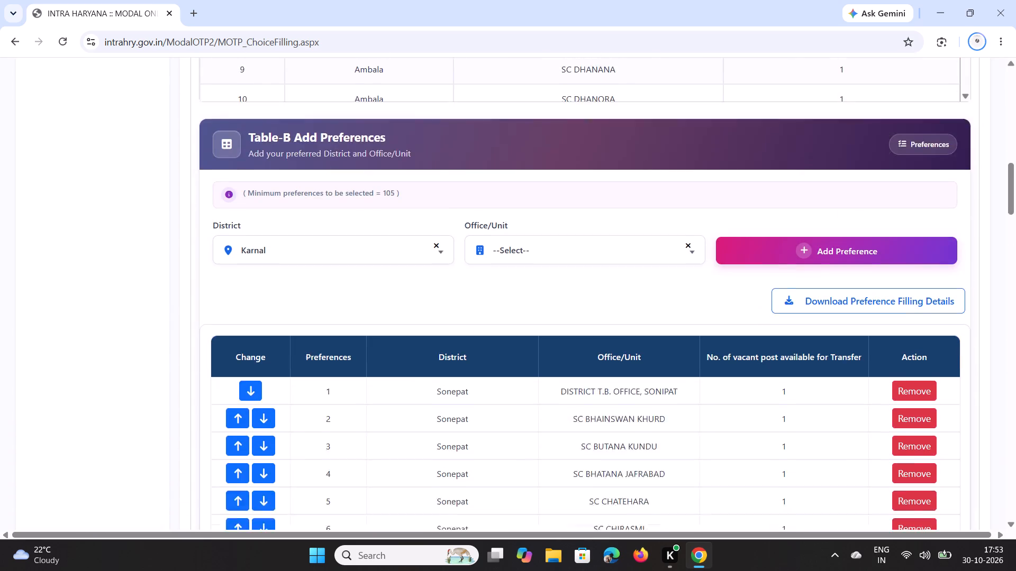
scroll(174, 287, down, 1)
click(516, 134)
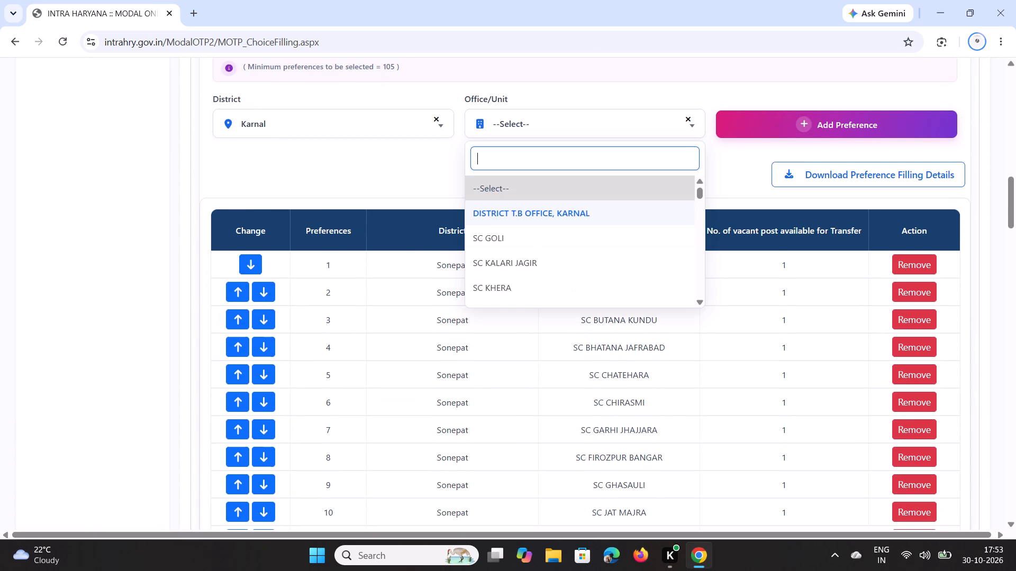
text(ga)
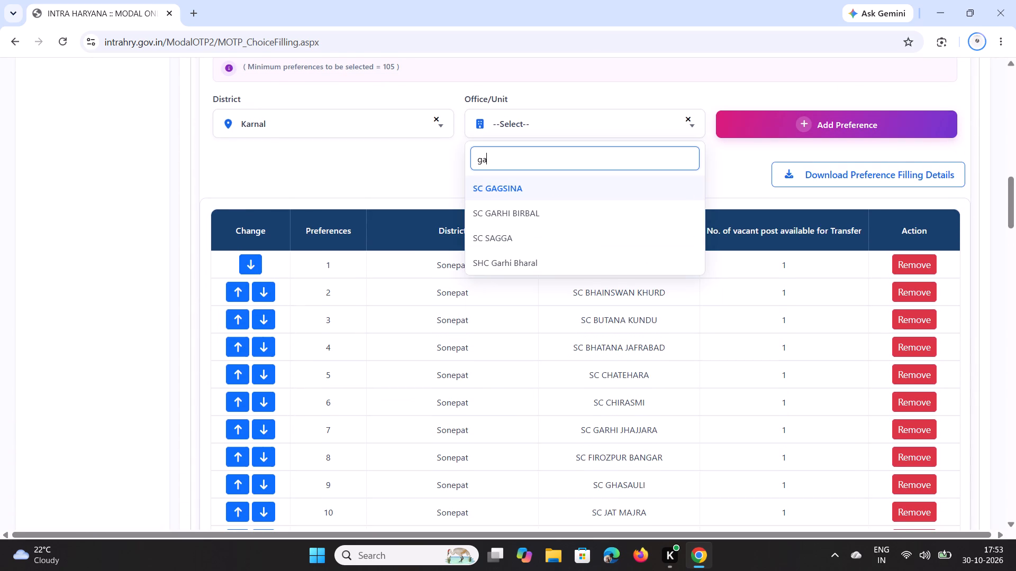
click(550, 195)
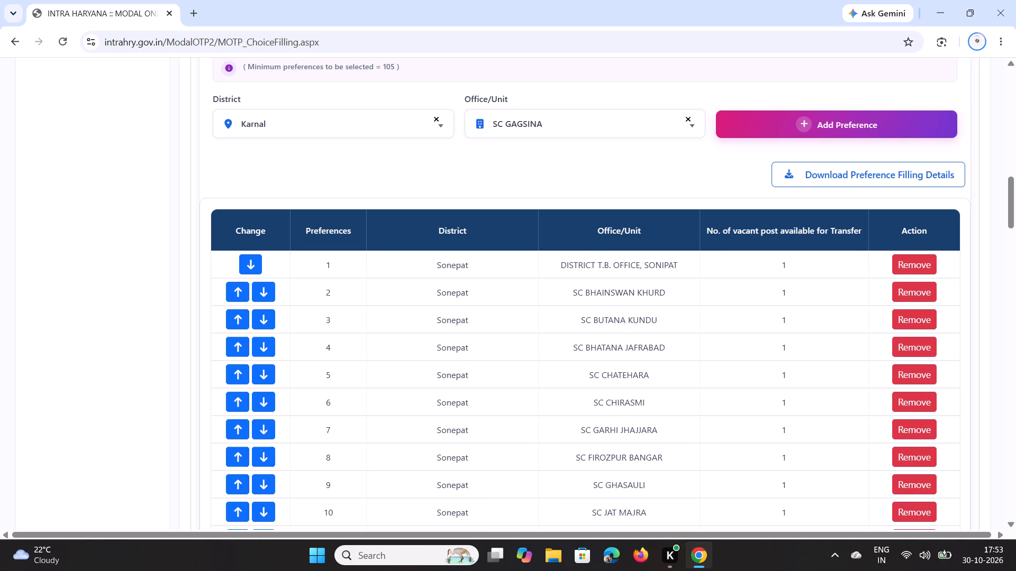
click(776, 122)
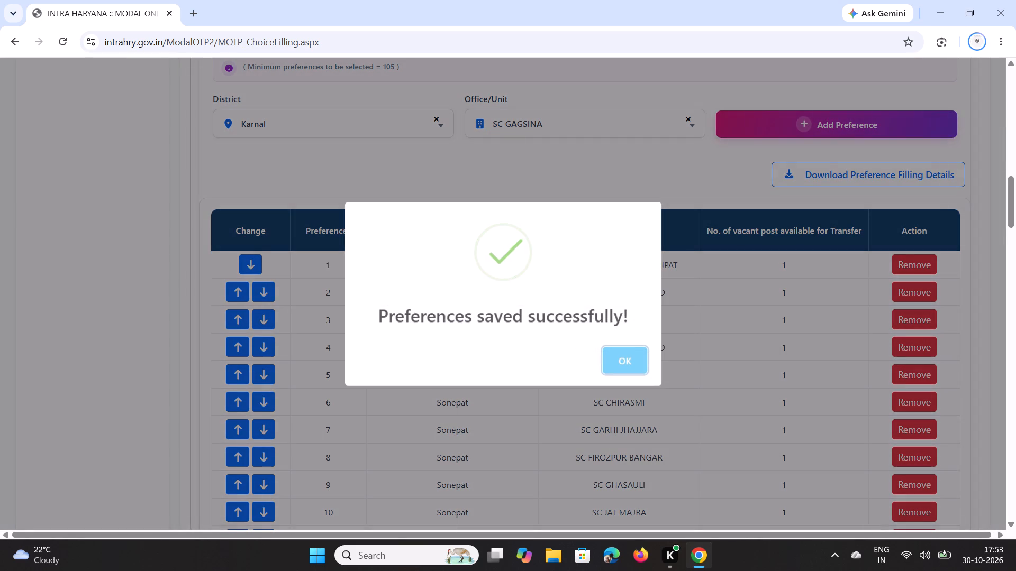
click(624, 362)
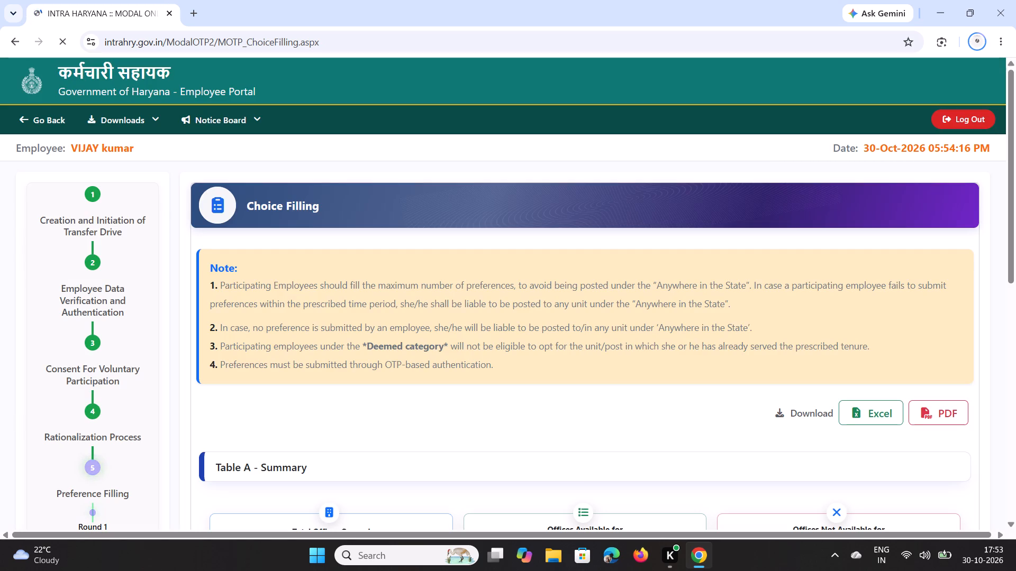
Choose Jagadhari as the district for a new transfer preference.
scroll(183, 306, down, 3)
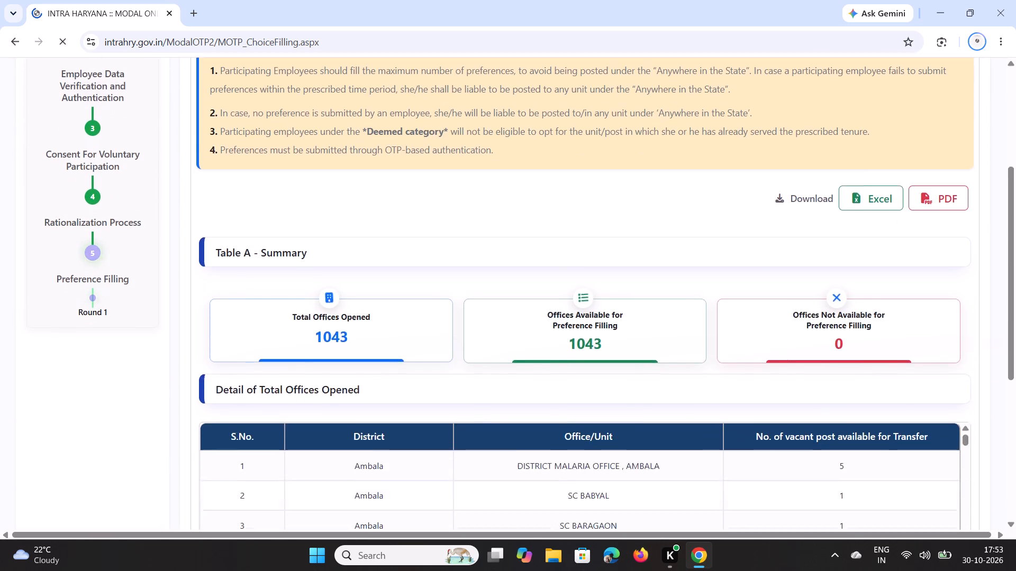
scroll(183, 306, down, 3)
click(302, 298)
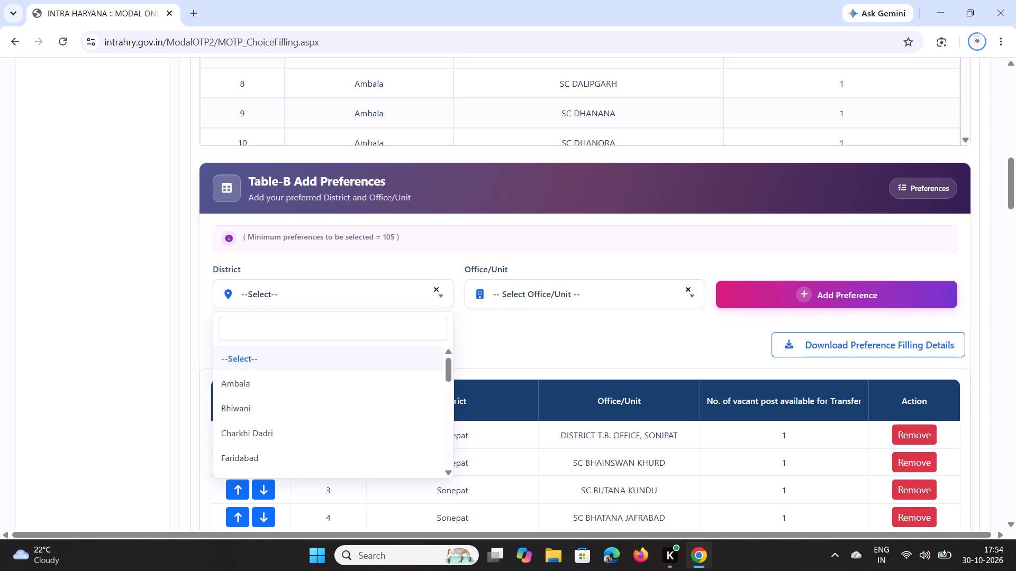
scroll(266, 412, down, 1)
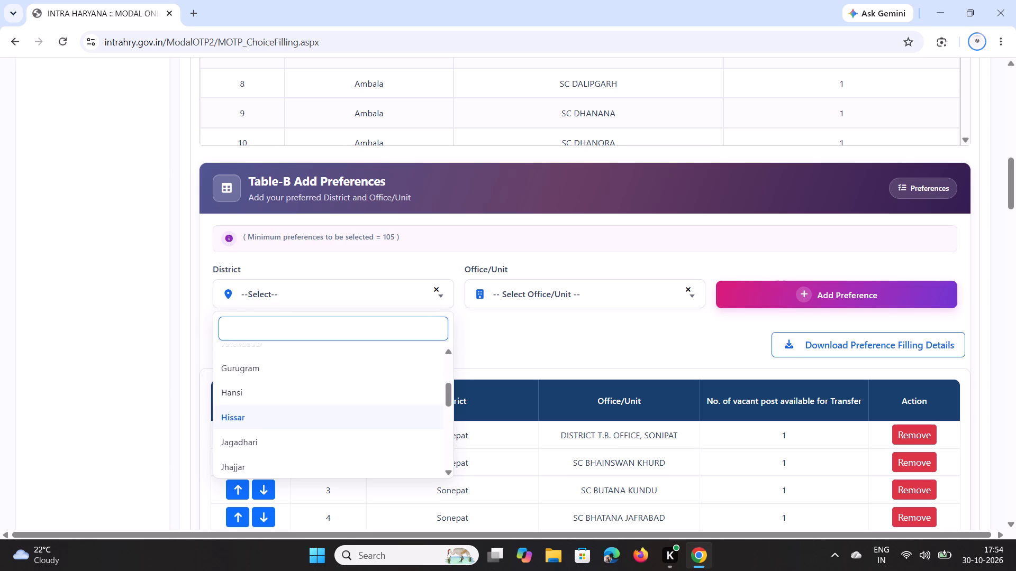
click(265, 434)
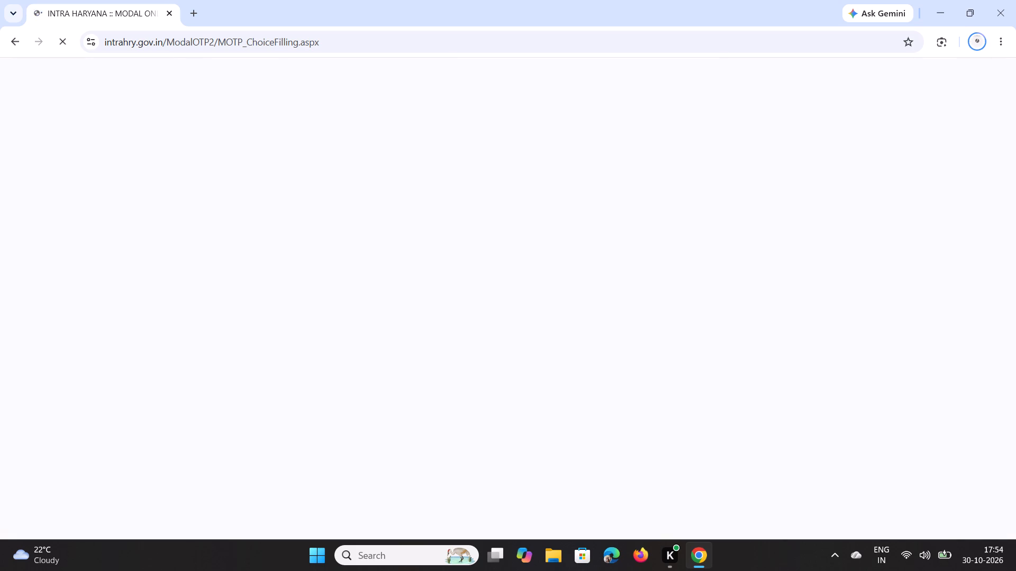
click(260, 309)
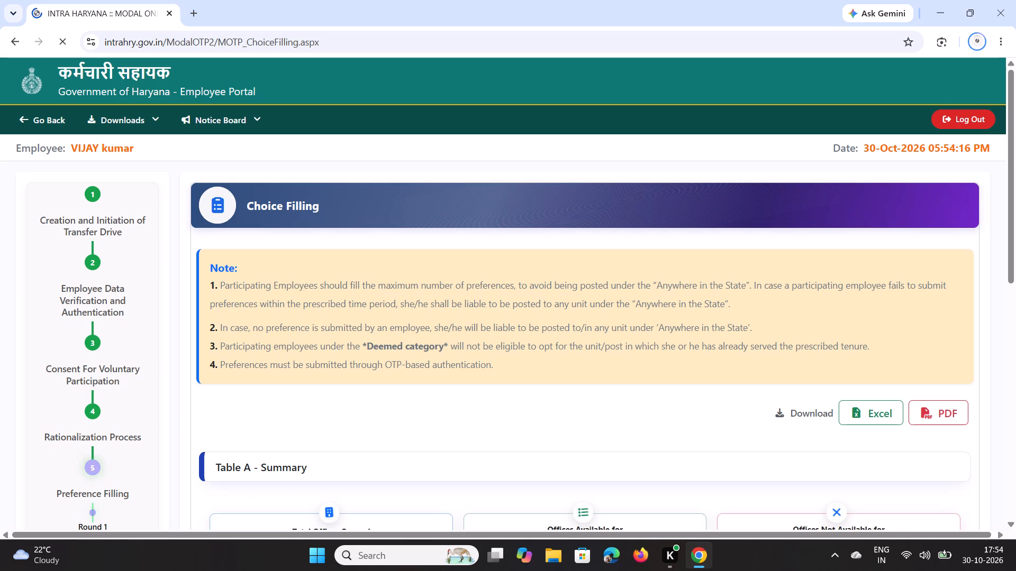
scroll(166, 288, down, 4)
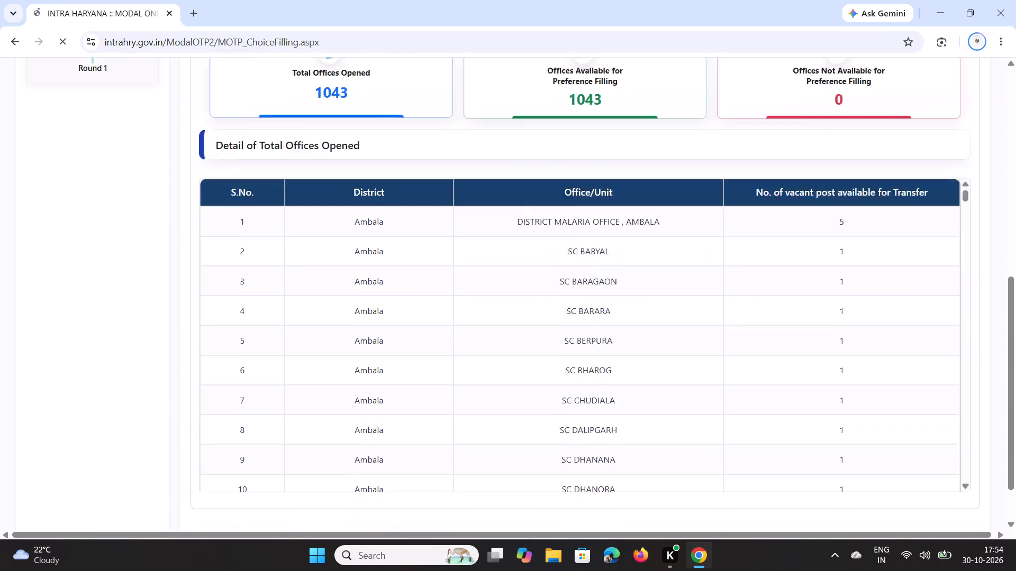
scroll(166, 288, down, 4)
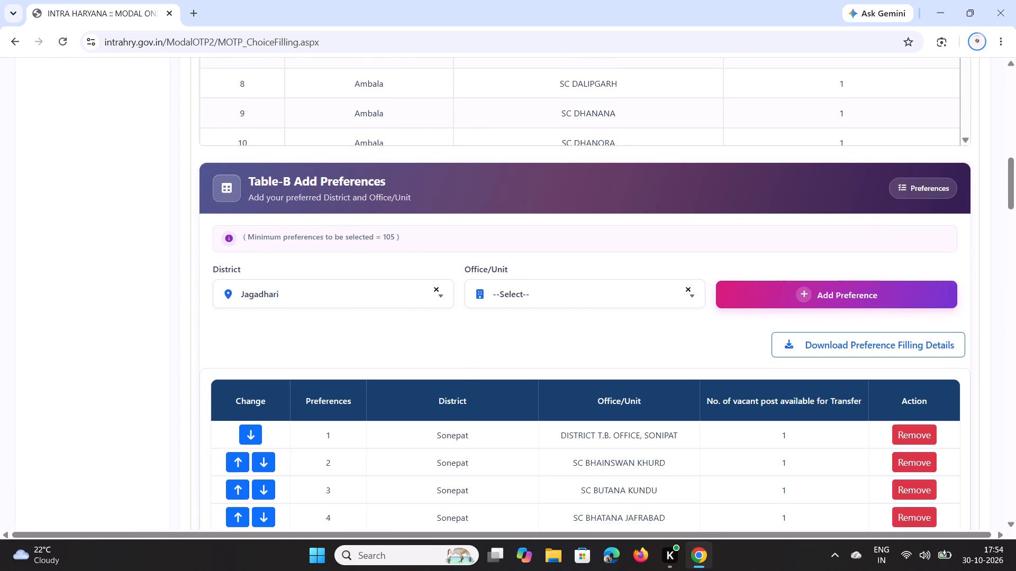
Choose Jhajjar as the district and add the office SC ASOUDA TODRAN to the transfer preferences.
click(269, 296)
scroll(277, 385, down, 1)
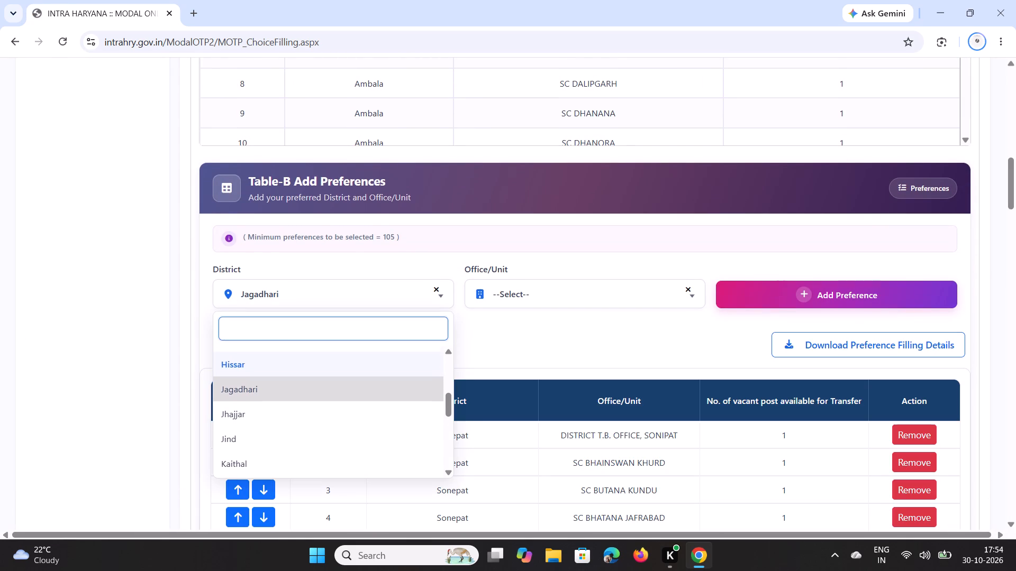
scroll(277, 385, down, 1)
click(277, 385)
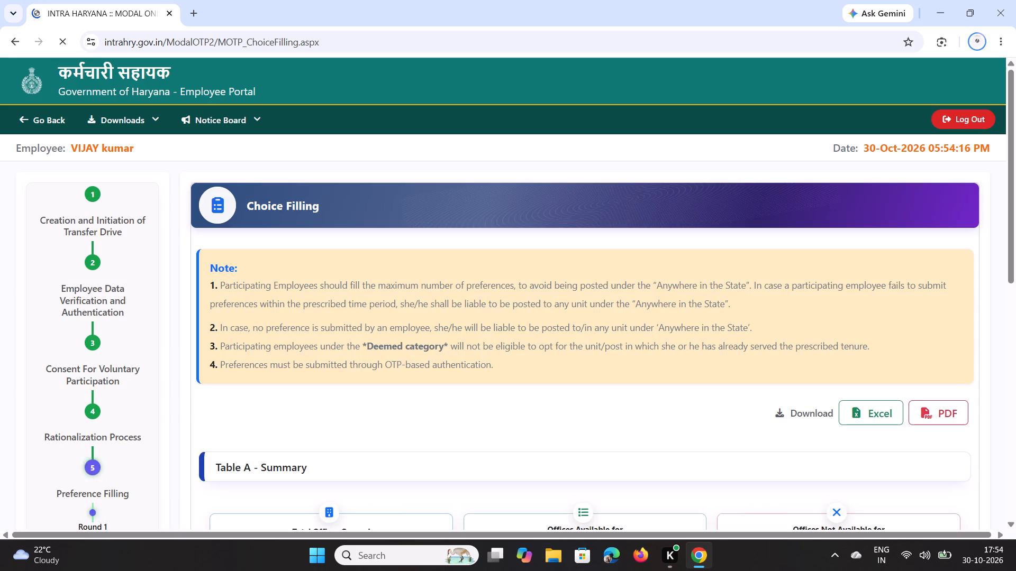
scroll(171, 316, down, 8)
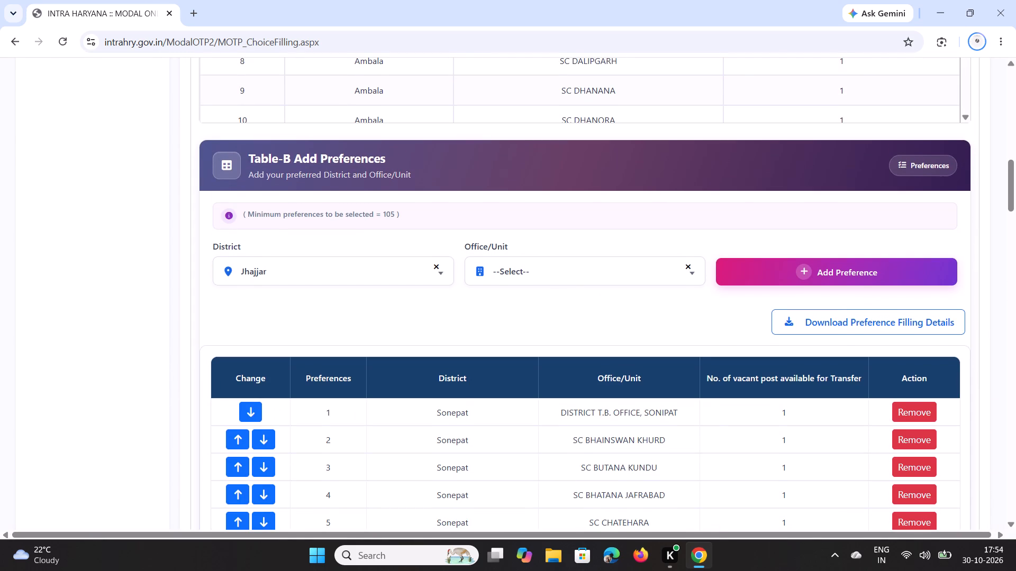
click(543, 266)
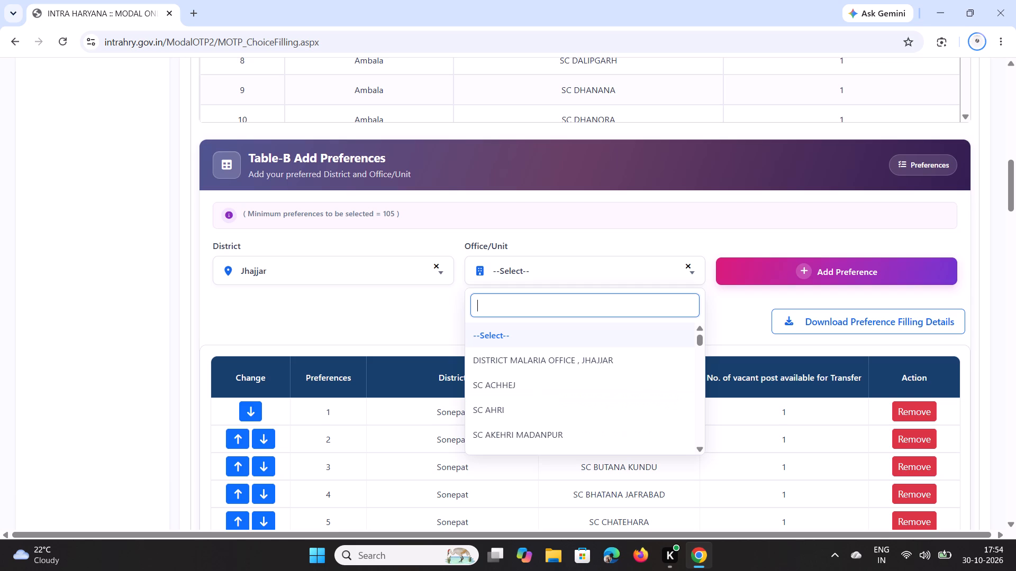
scroll(501, 401, down, 1)
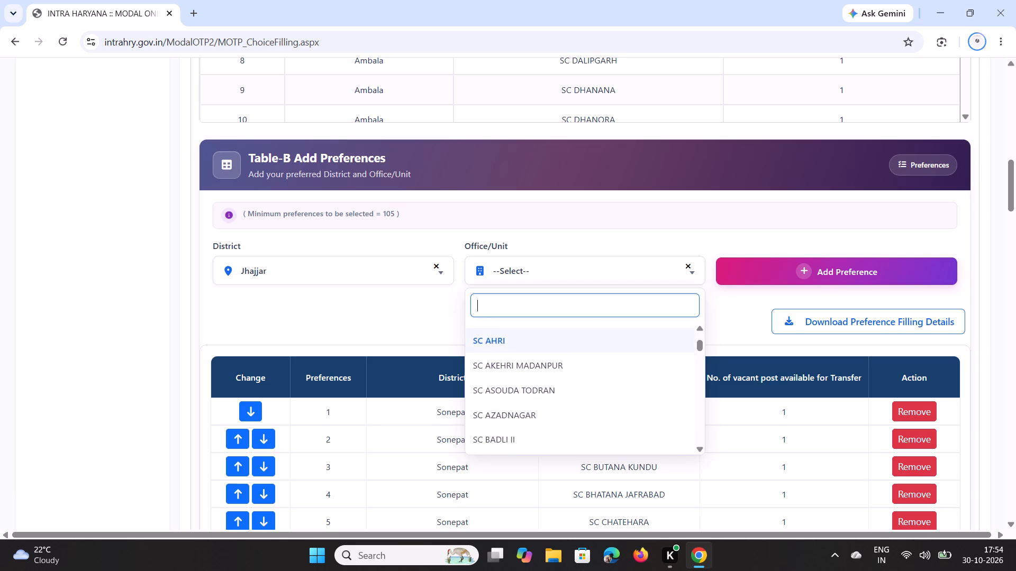
scroll(501, 401, down, 2)
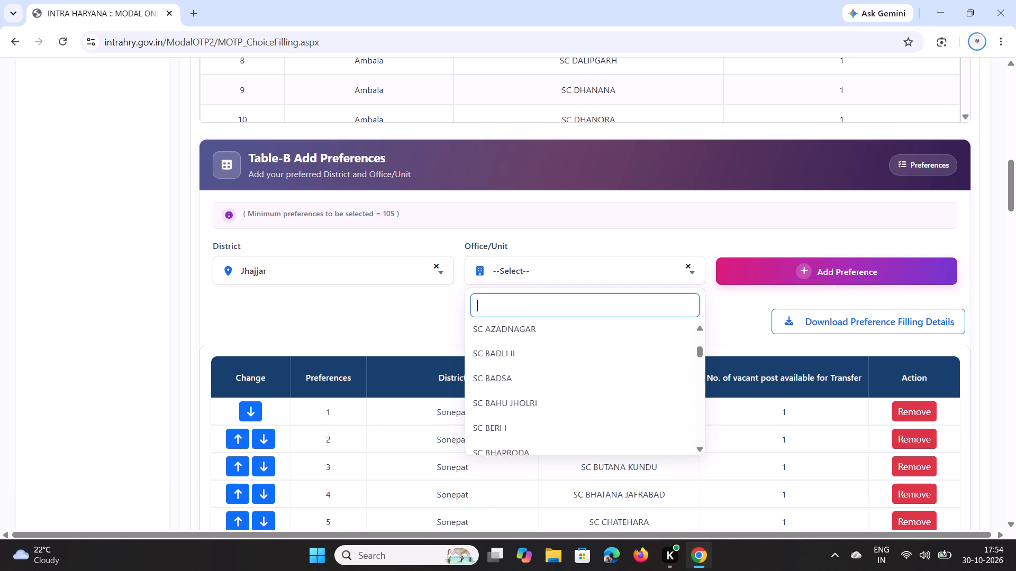
scroll(524, 372, down, 1)
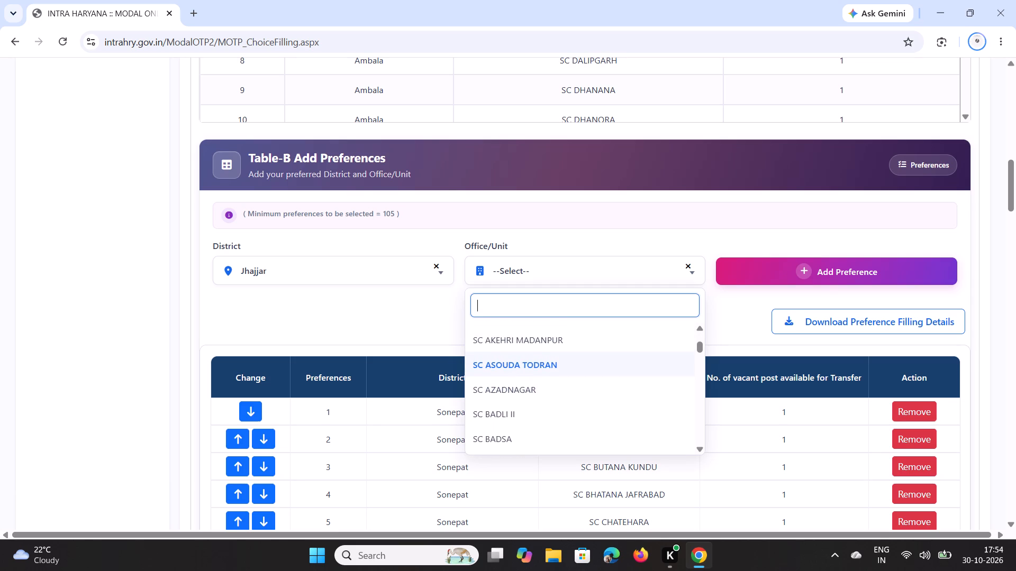
scroll(524, 372, down, 2)
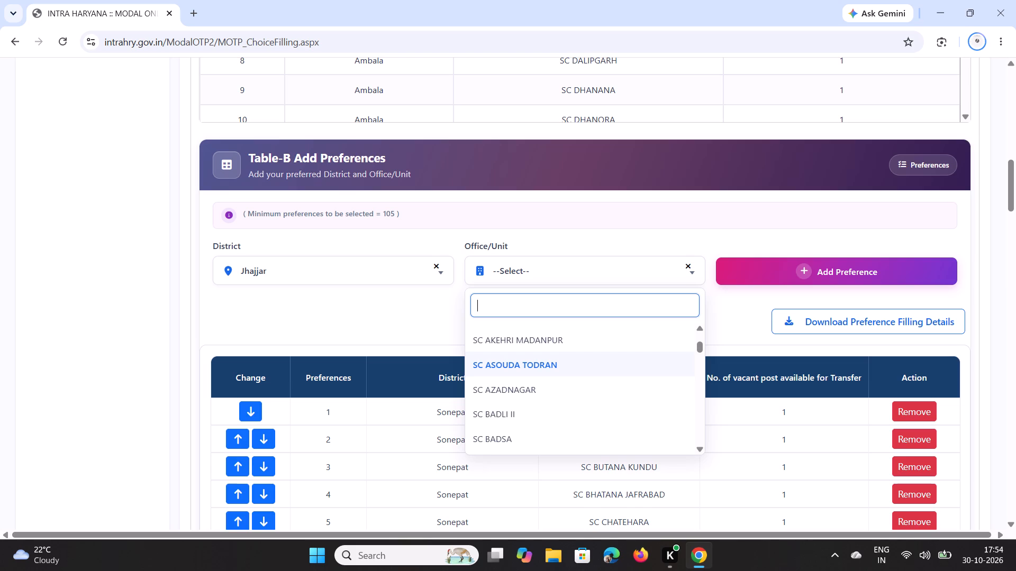
scroll(524, 372, down, 1)
click(524, 372)
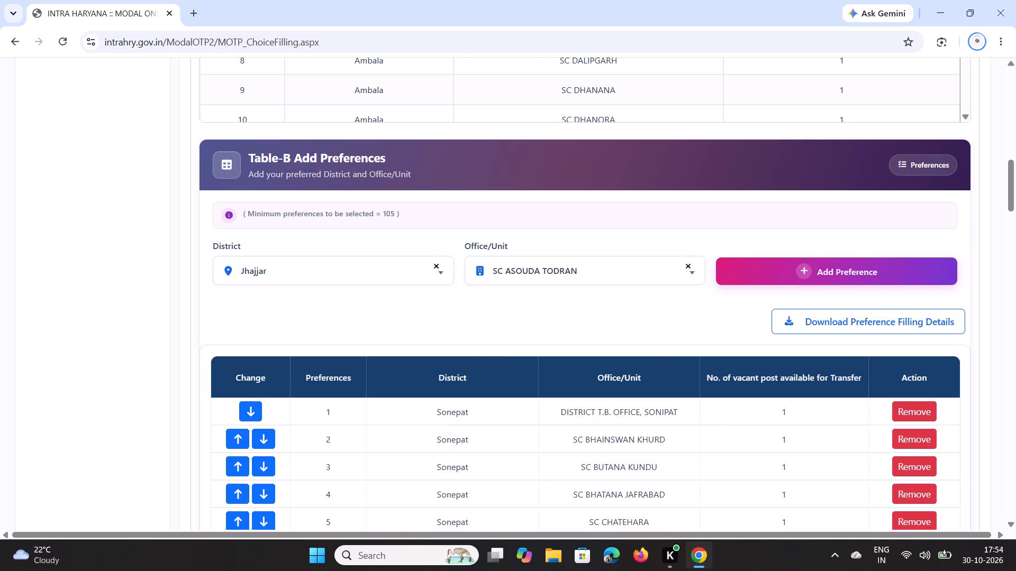
click(767, 274)
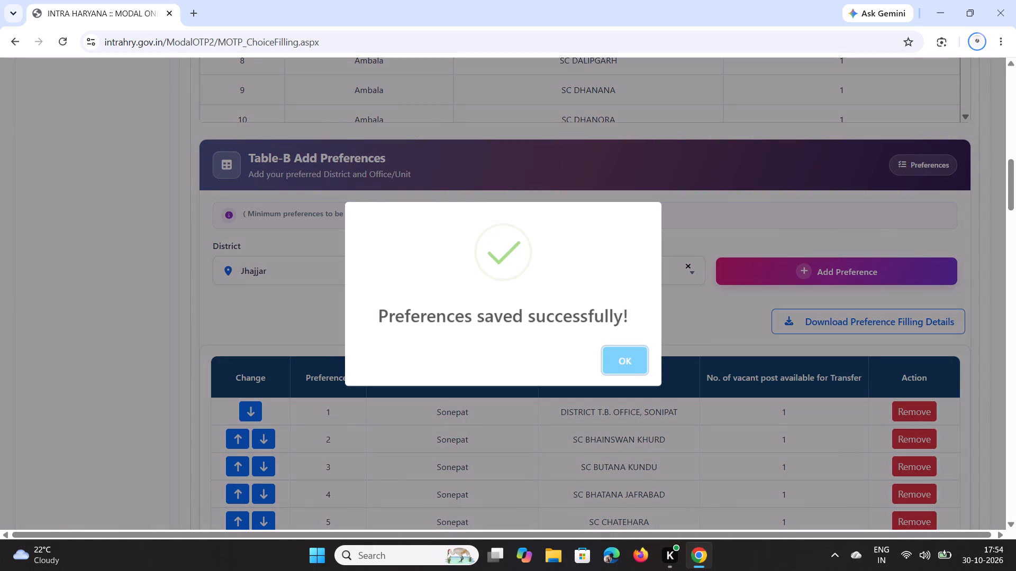
click(620, 362)
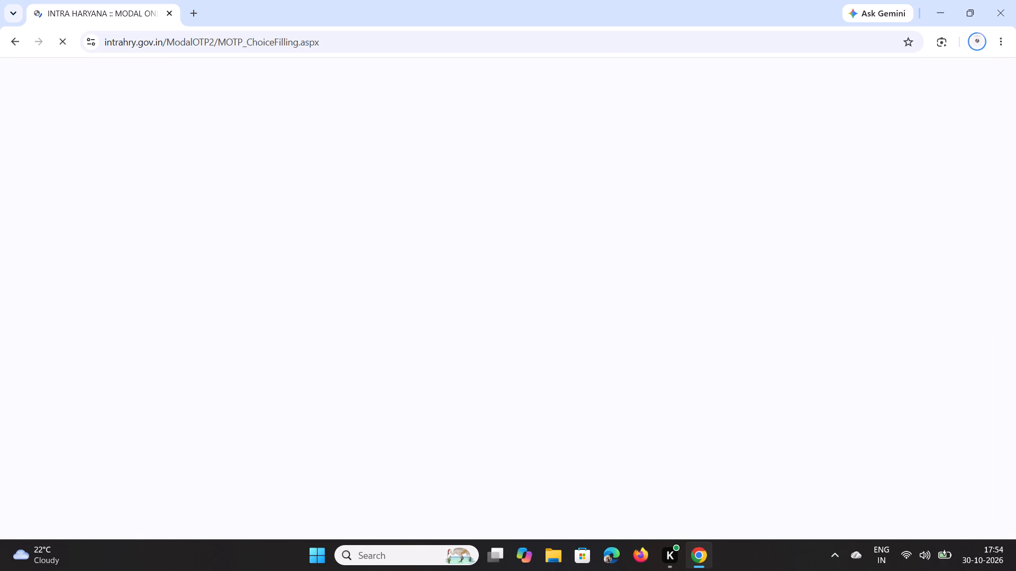
Choose Jind as the district and search its remaining offices for "ch", "d", "m" and "n".
scroll(207, 321, down, 2)
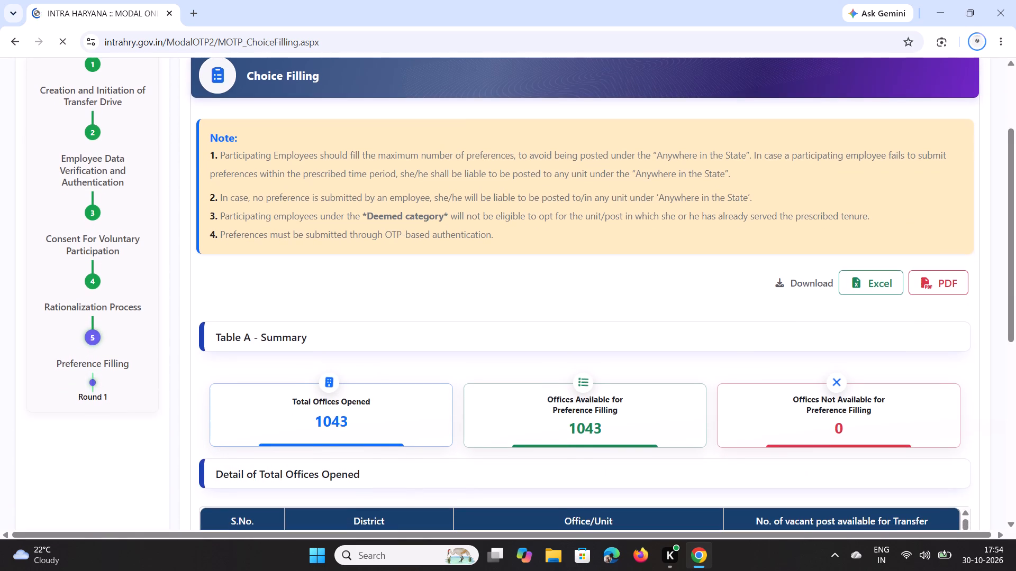
scroll(207, 321, down, 4)
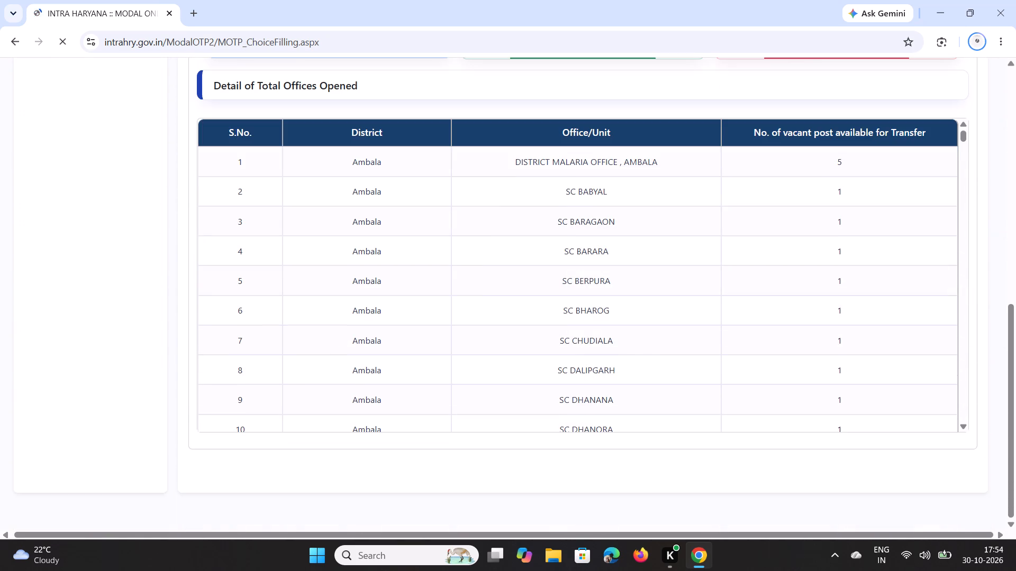
scroll(187, 353, down, 1)
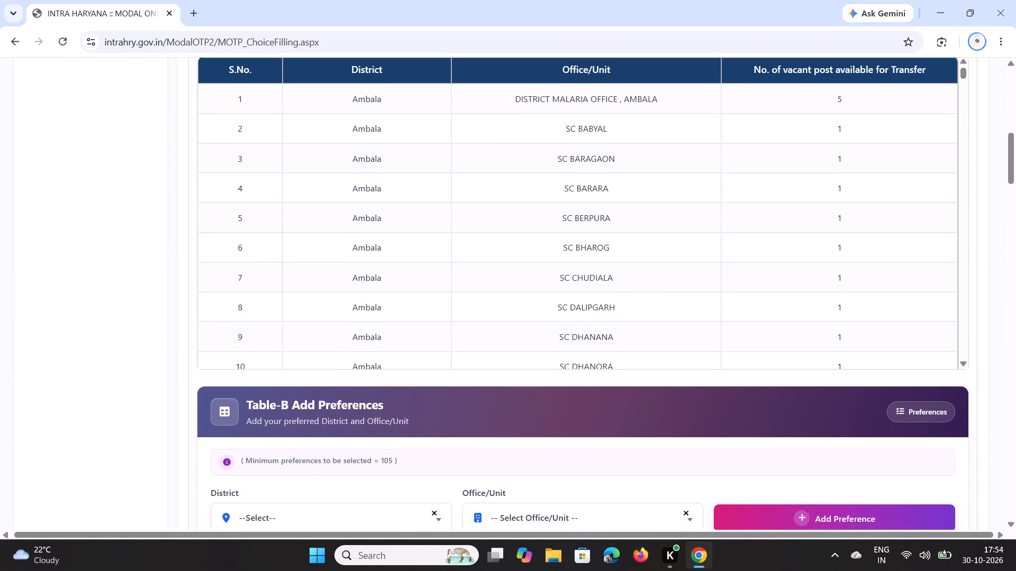
scroll(187, 353, down, 2)
click(517, 362)
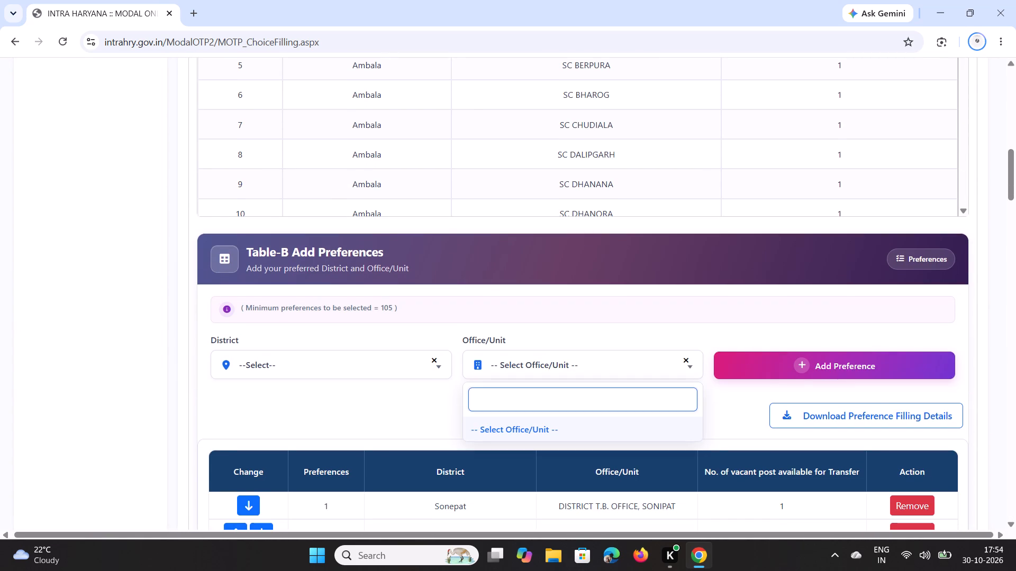
click(340, 358)
scroll(278, 297, down, 2)
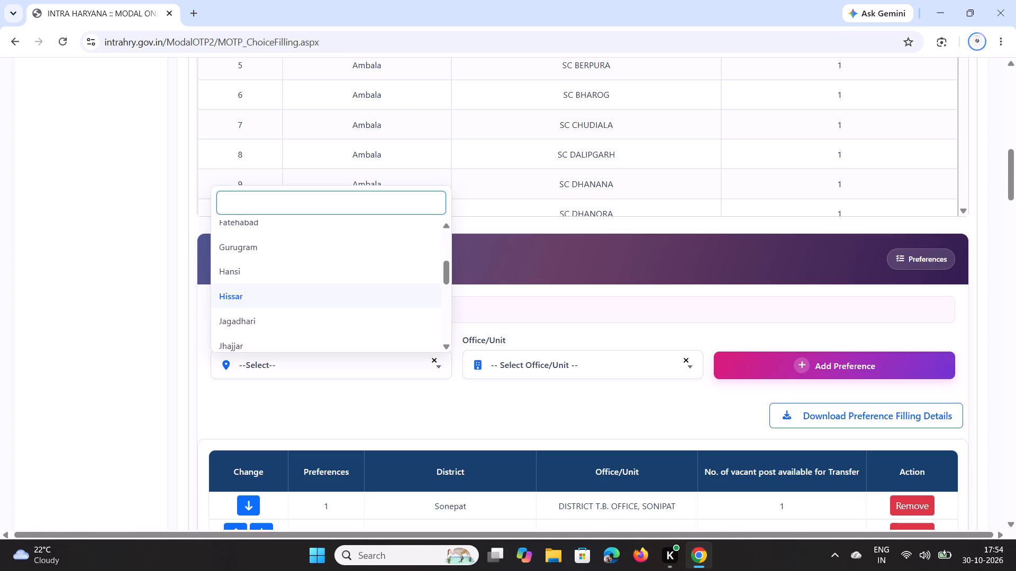
scroll(278, 297, down, 1)
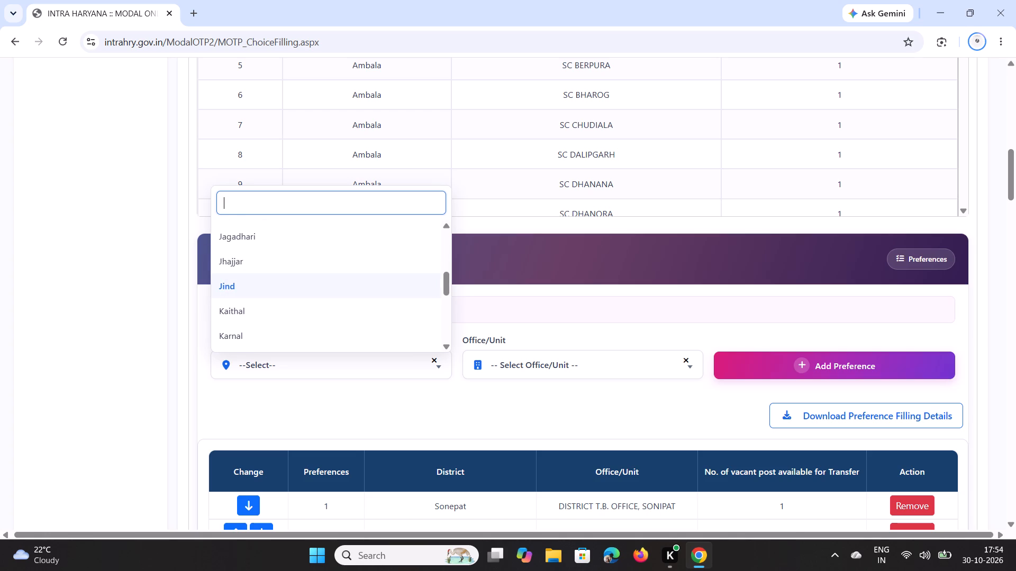
click(273, 292)
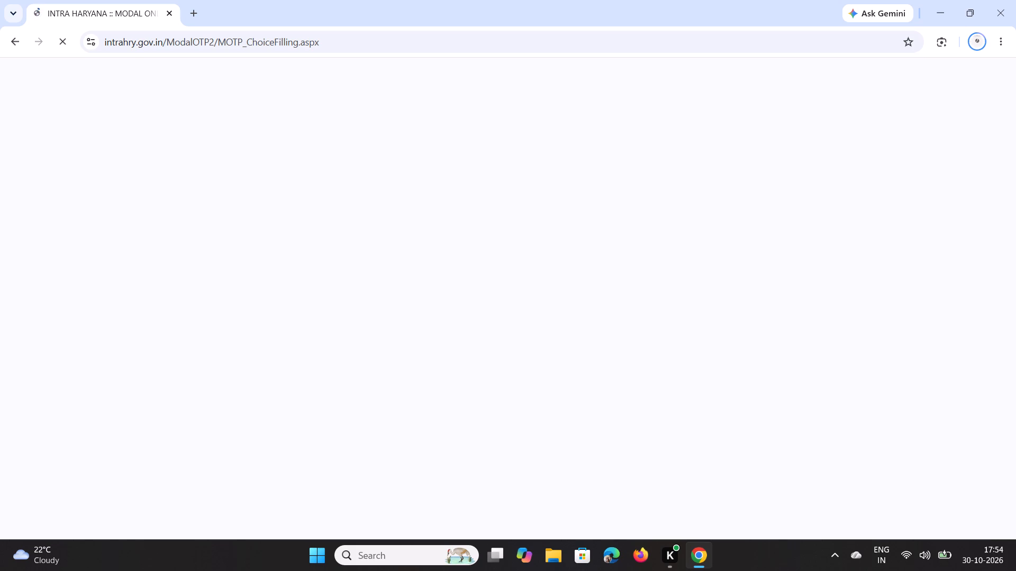
scroll(219, 352, down, 5)
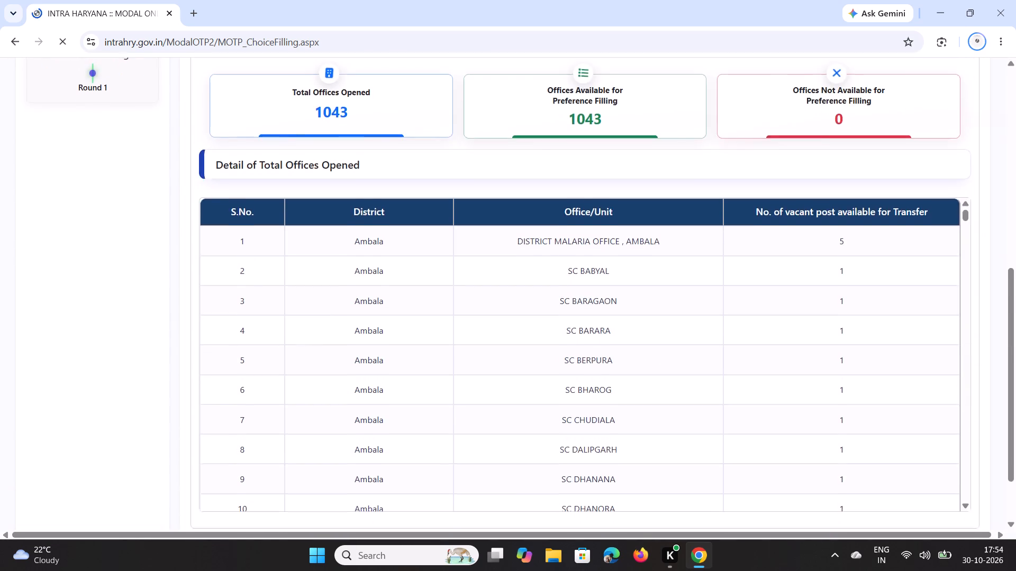
scroll(197, 362, down, 2)
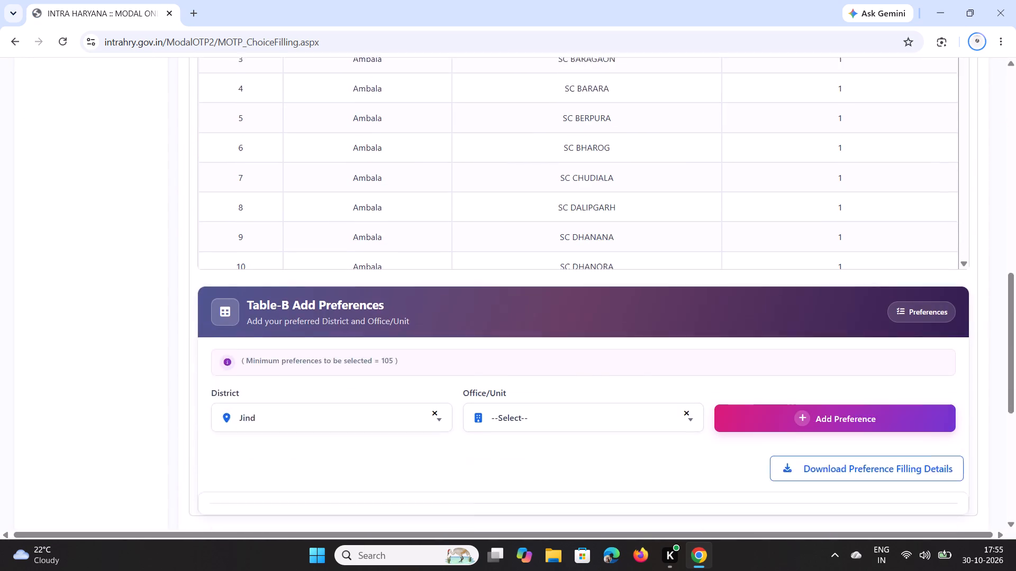
click(507, 351)
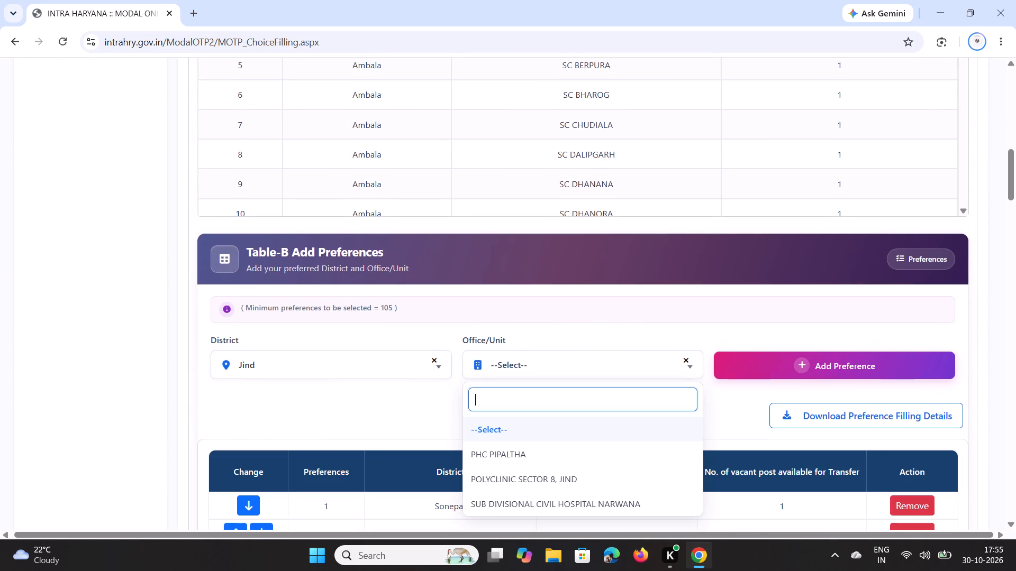
text(ch)
key(BackSpace)
key(BackSpace)
key(d)
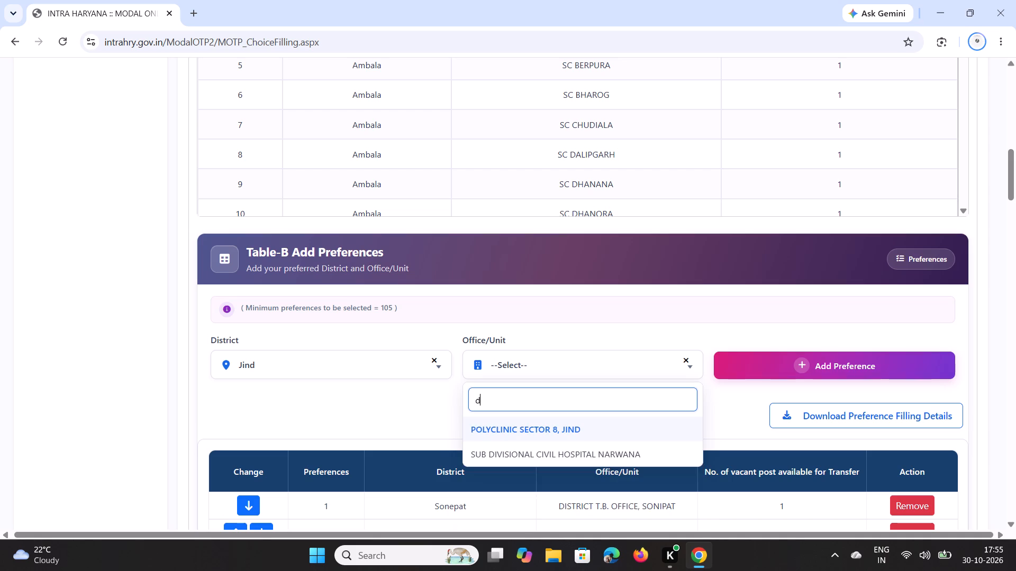
key(BackSpace)
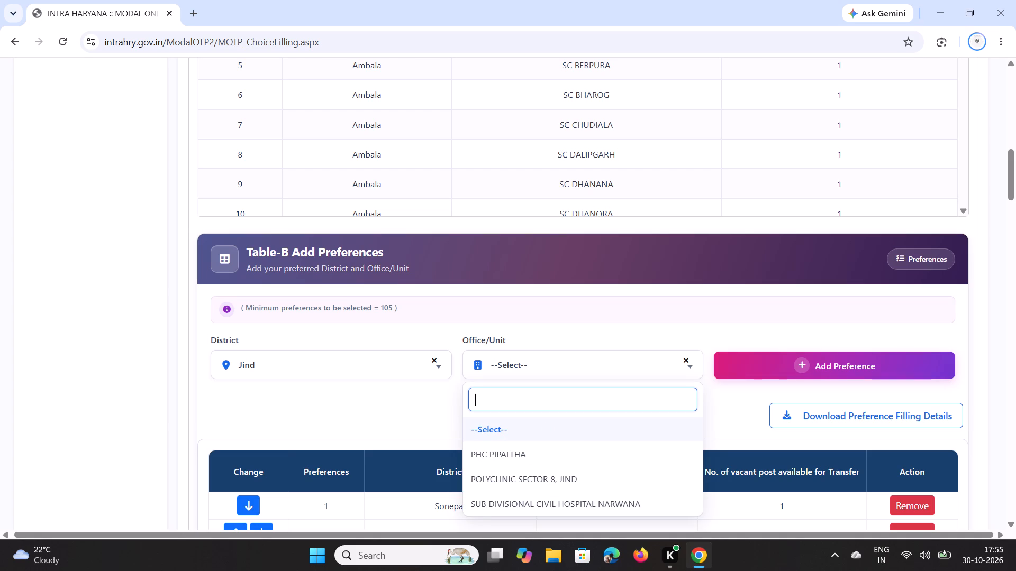
key(m)
key(BackSpace)
key(n)
key(BackSpace)
Choose Jhajjar as the district, search its offices for "ch", and add SC CHHARA I to the transfer preferences.
click(416, 368)
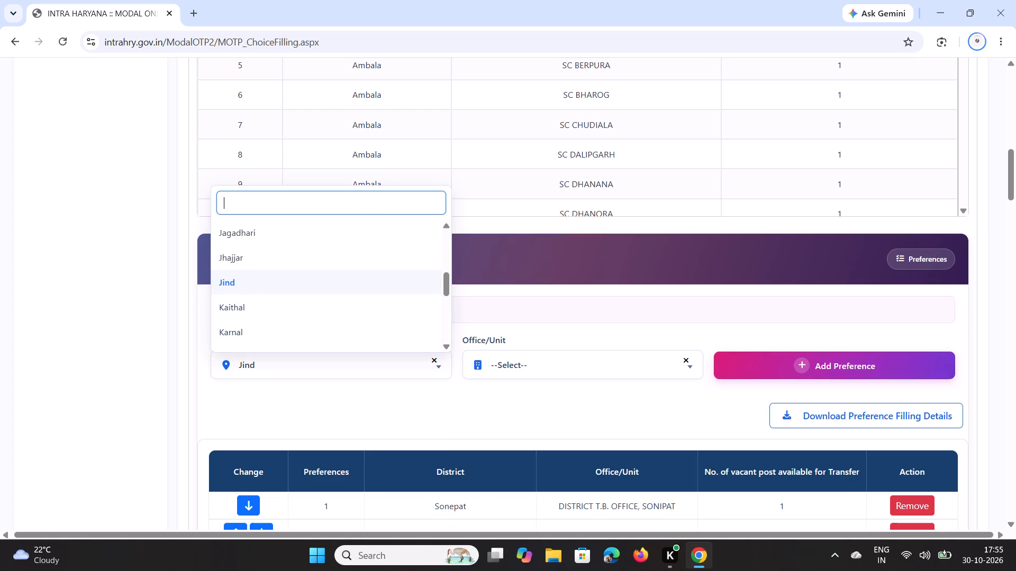
click(300, 261)
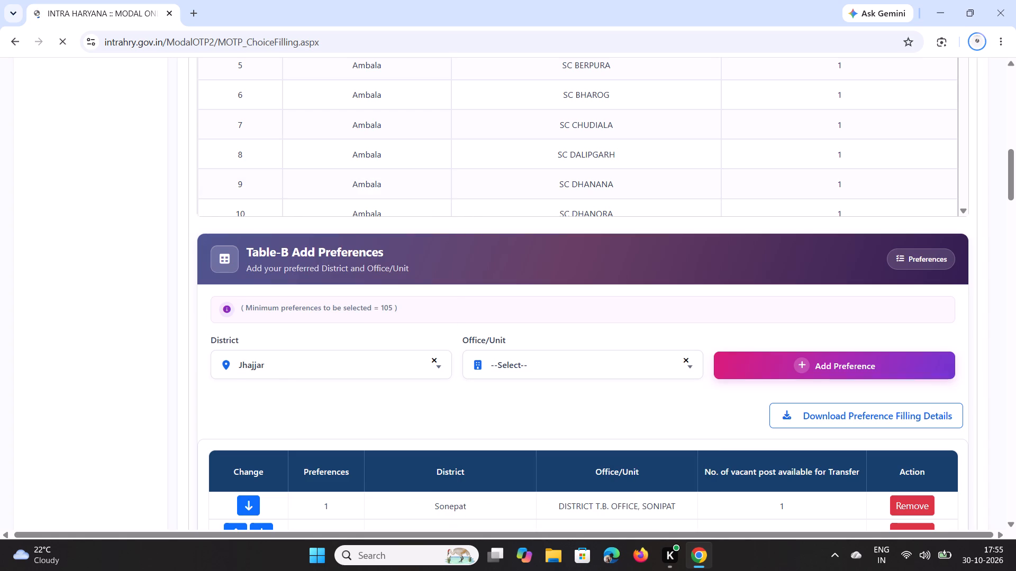
scroll(300, 261, down, 4)
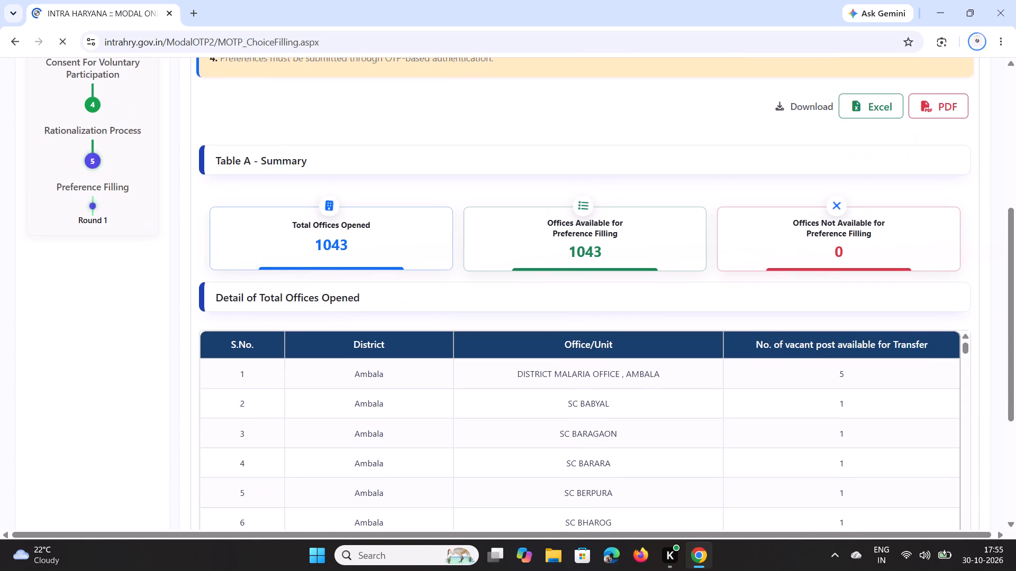
scroll(168, 269, down, 4)
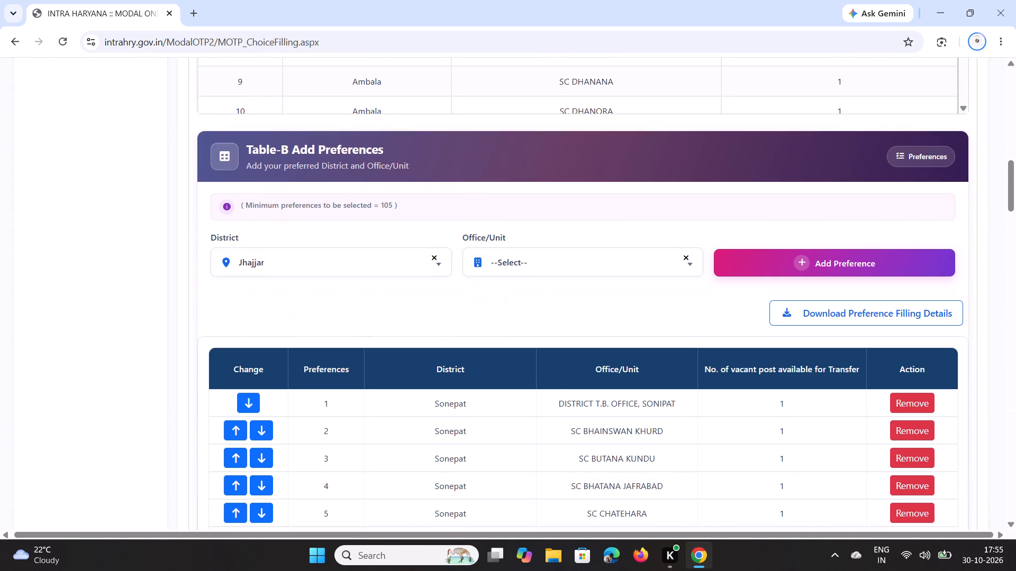
click(487, 257)
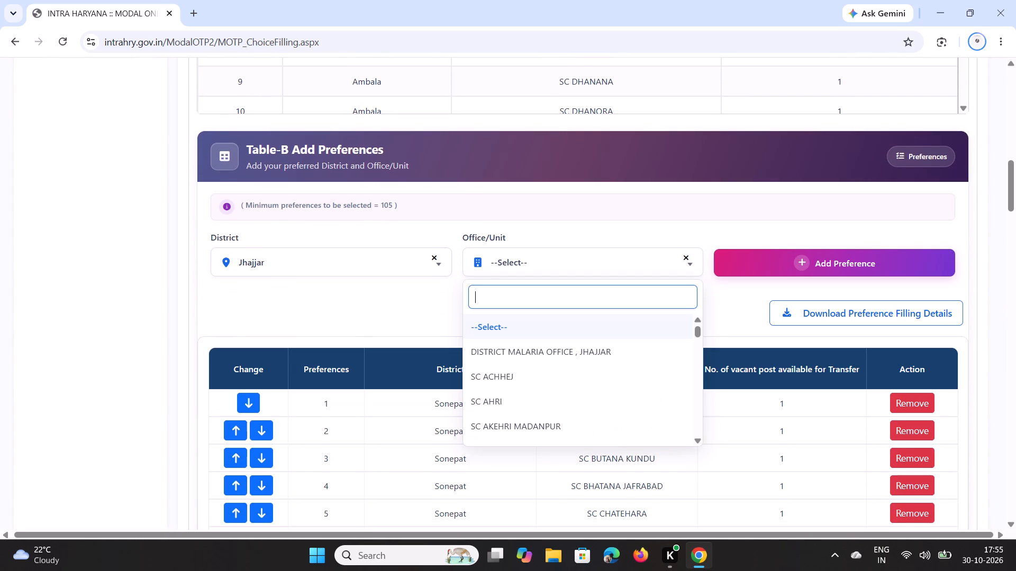
text(ch)
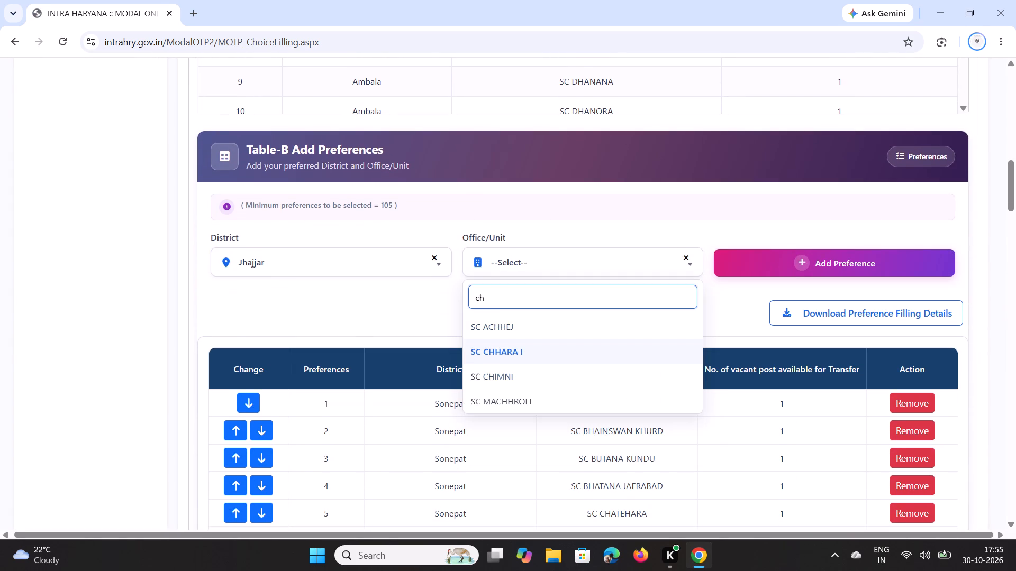
click(522, 347)
click(751, 254)
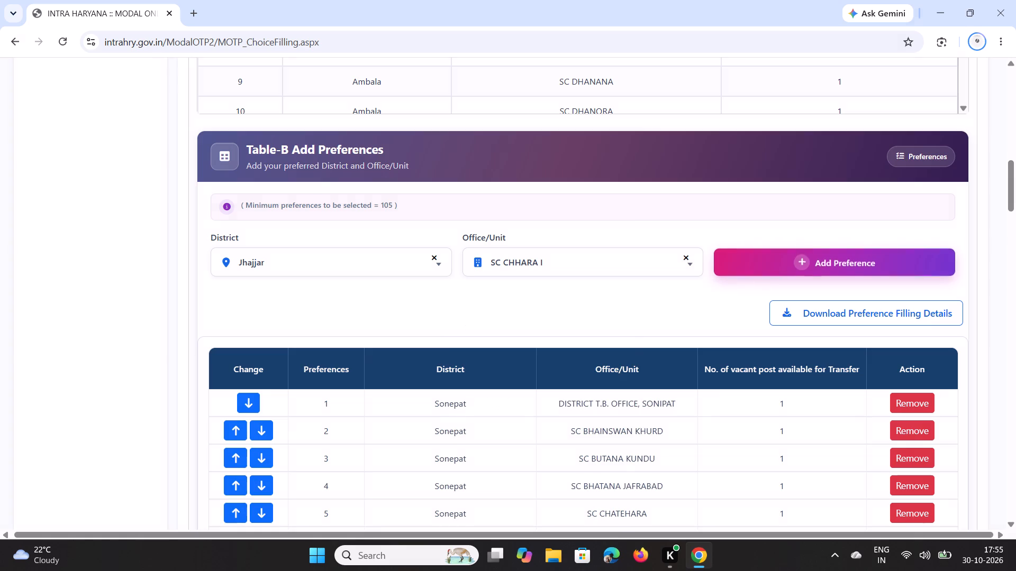
click(627, 356)
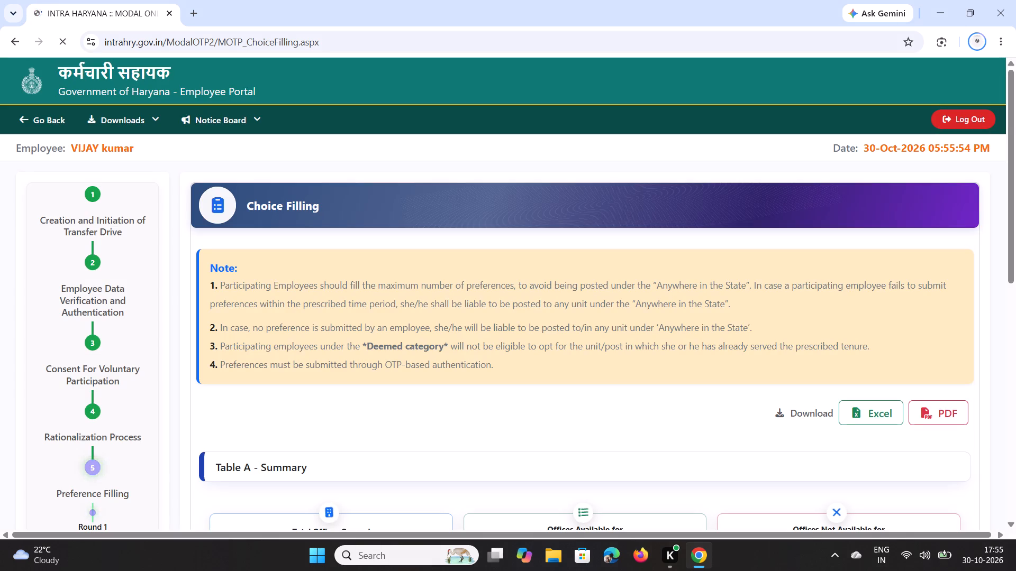
Choose Jhajjar as the district, search its offices for "du", and add SC DUJANA to the transfer preferences.
scroll(250, 290, down, 5)
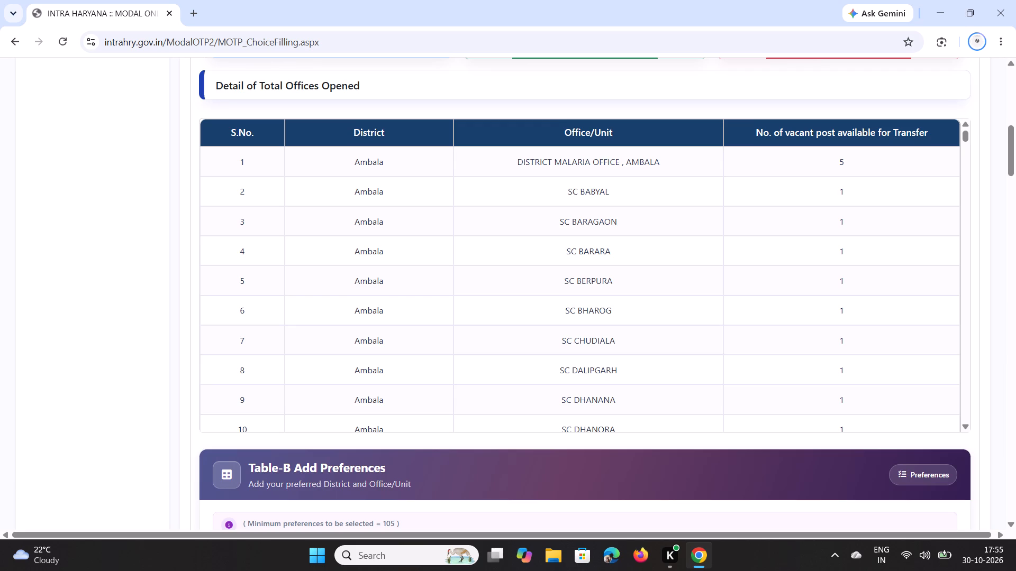
scroll(182, 255, down, 6)
click(262, 169)
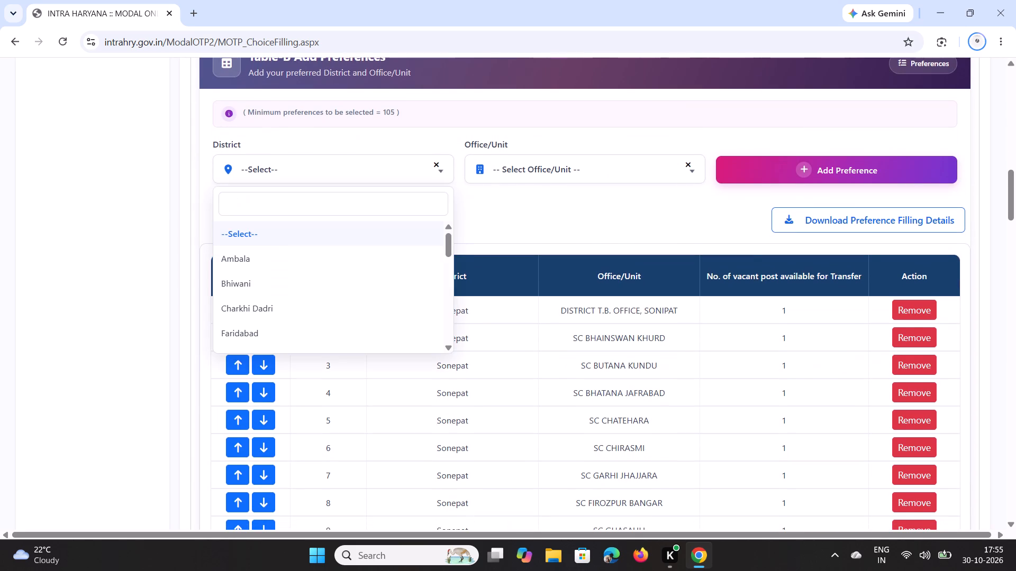
scroll(266, 295, down, 4)
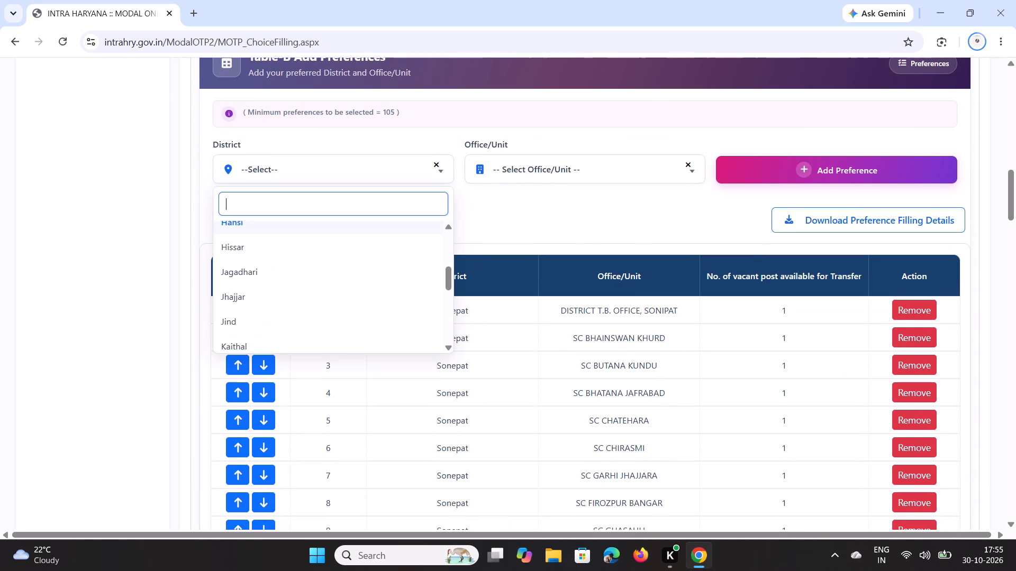
click(266, 295)
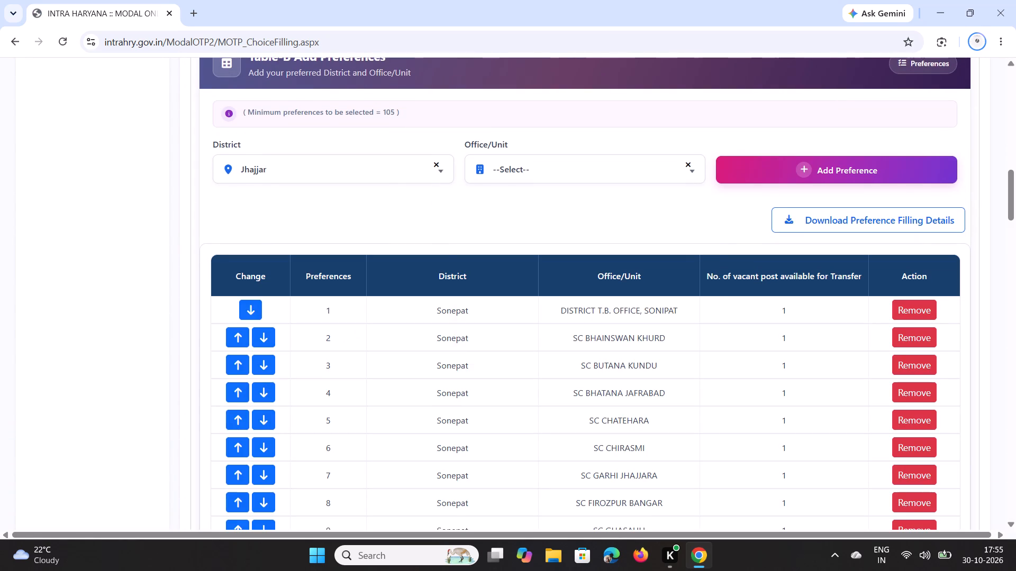
click(489, 181)
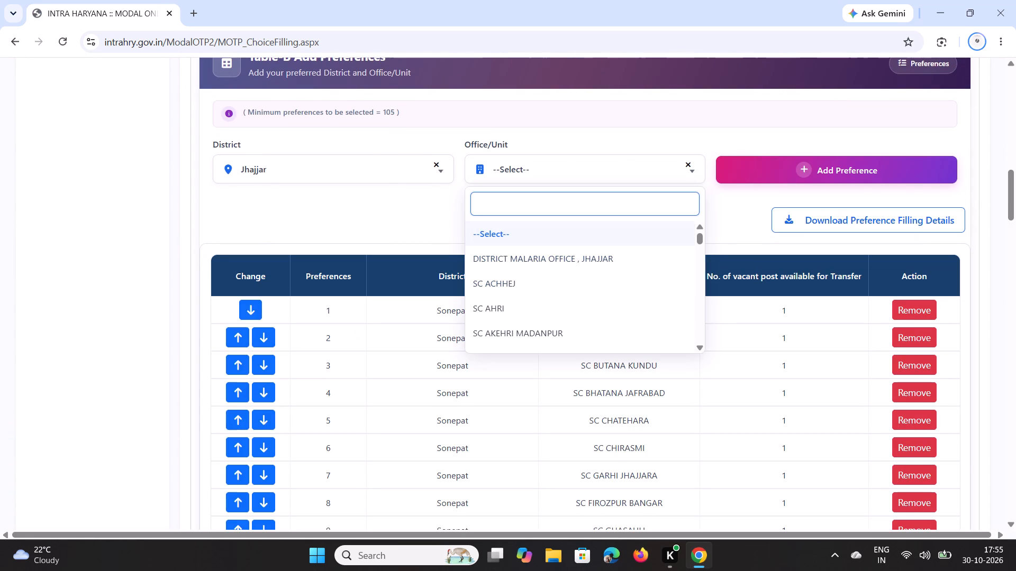
key(d)
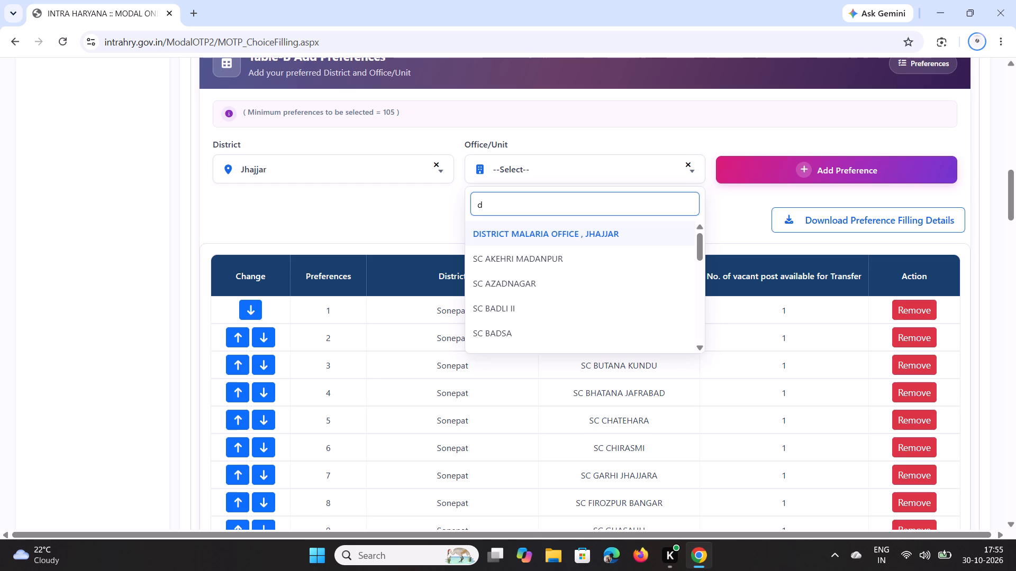
key(u)
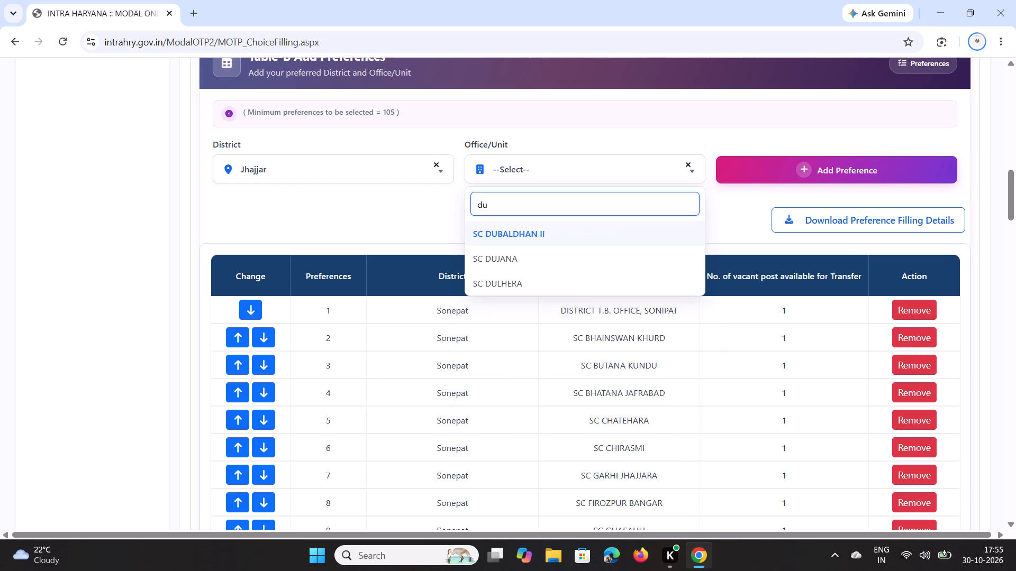
click(519, 256)
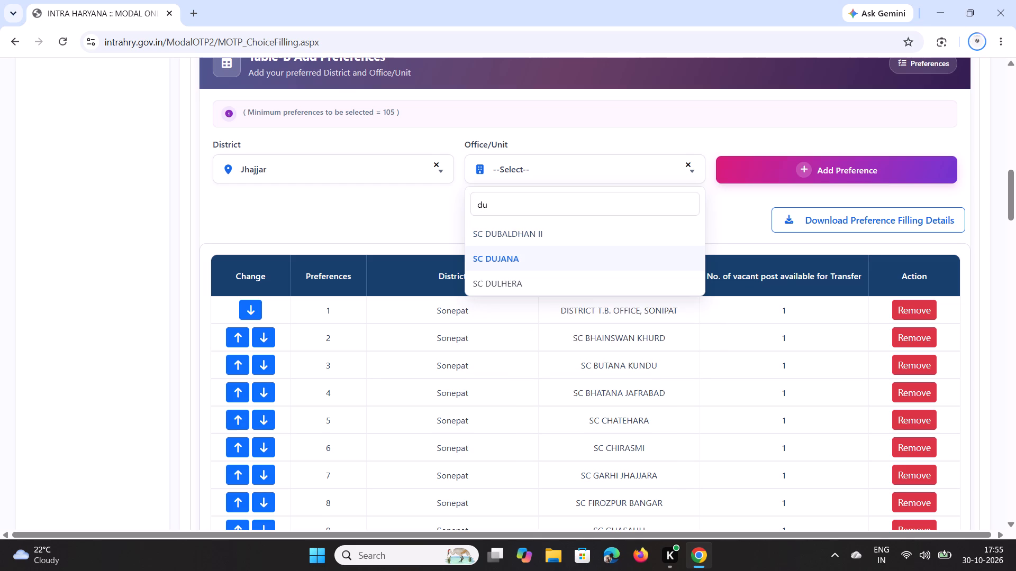
click(776, 177)
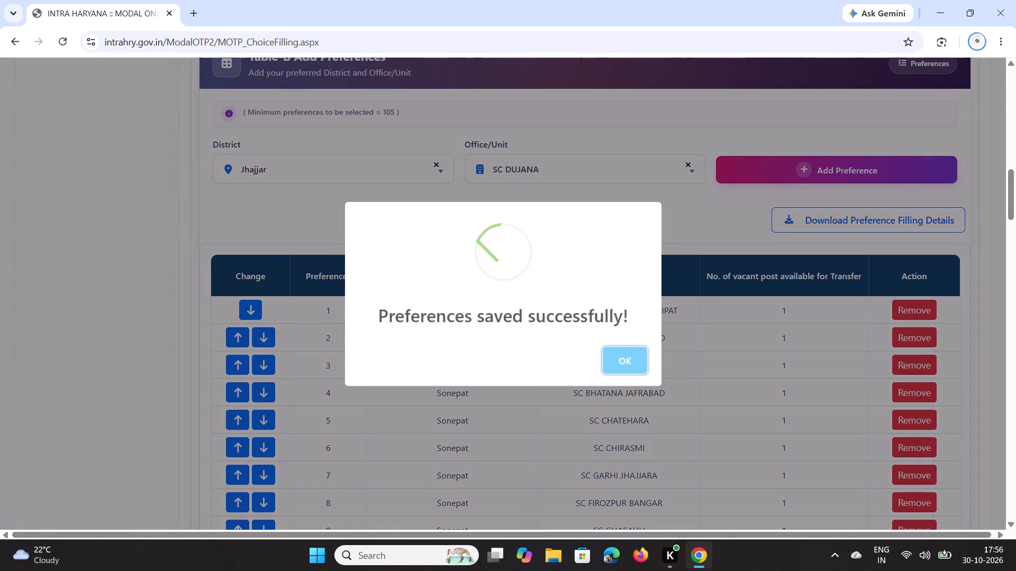
click(638, 352)
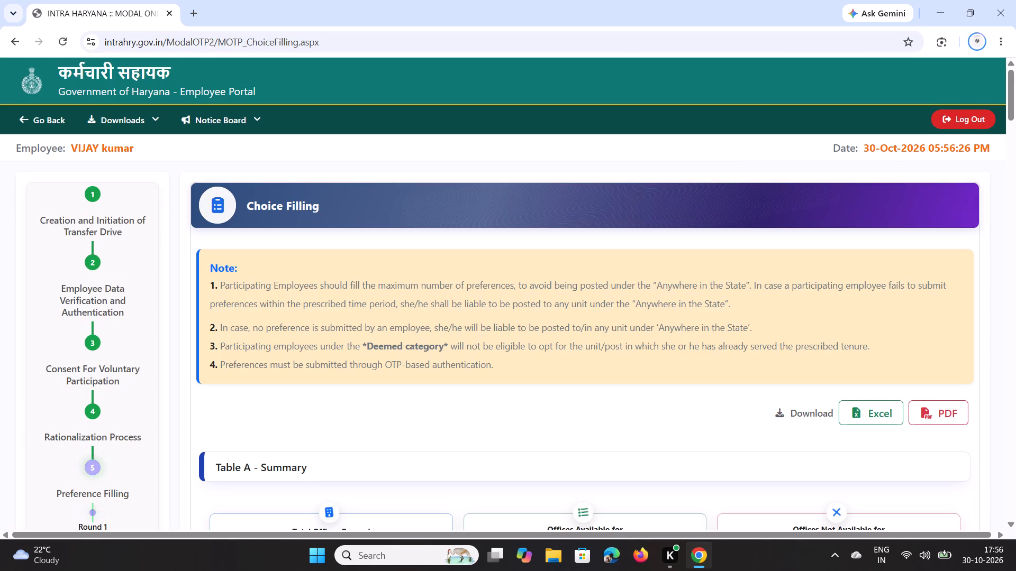
Choose Jhajjar as the district, search its offices for "ja", and add SC KHERI JASSOUR to the transfer preferences.
scroll(181, 353, down, 7)
scroll(185, 335, up, 1)
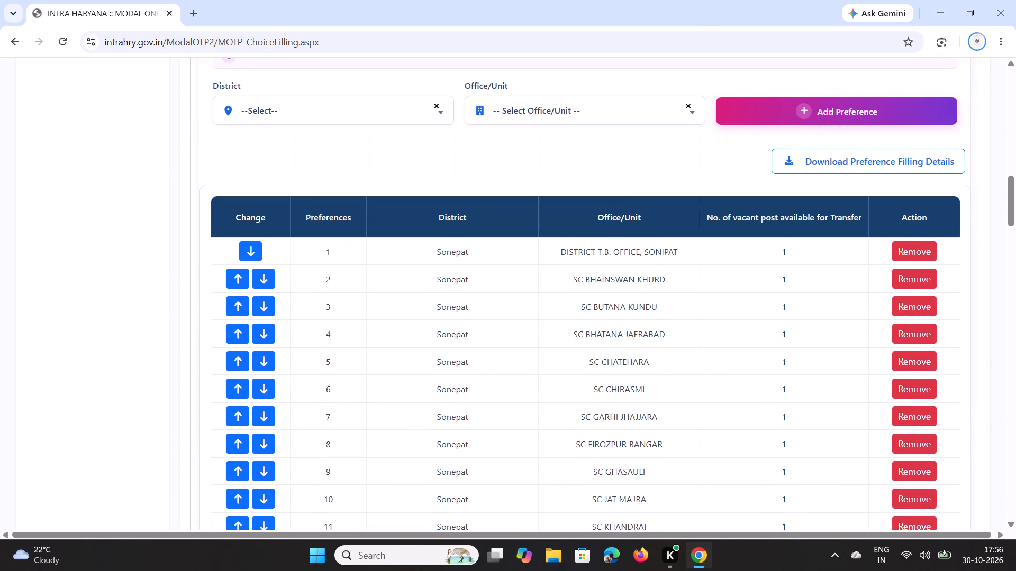
click(286, 110)
scroll(271, 252, down, 1)
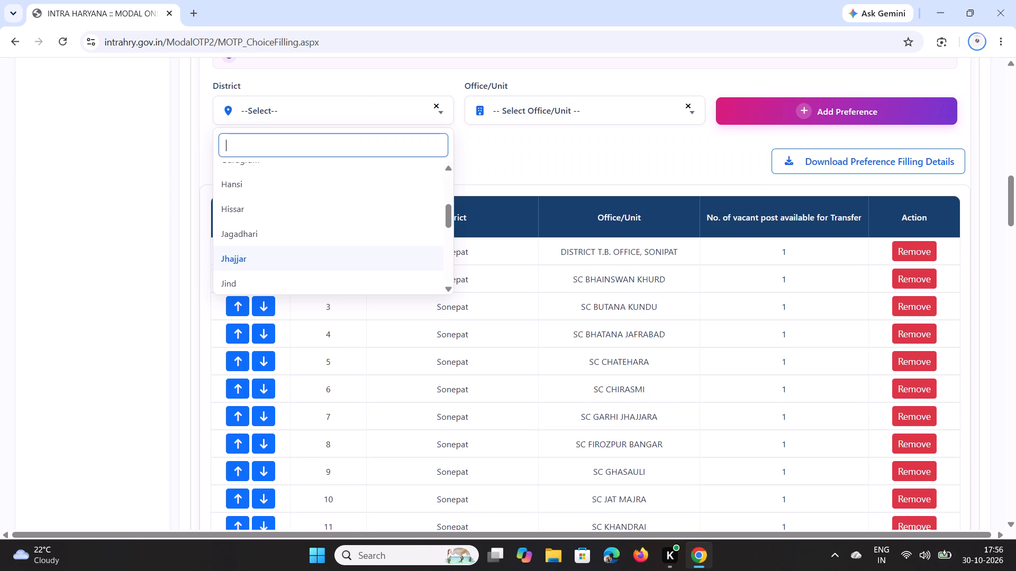
scroll(271, 252, down, 1)
click(268, 211)
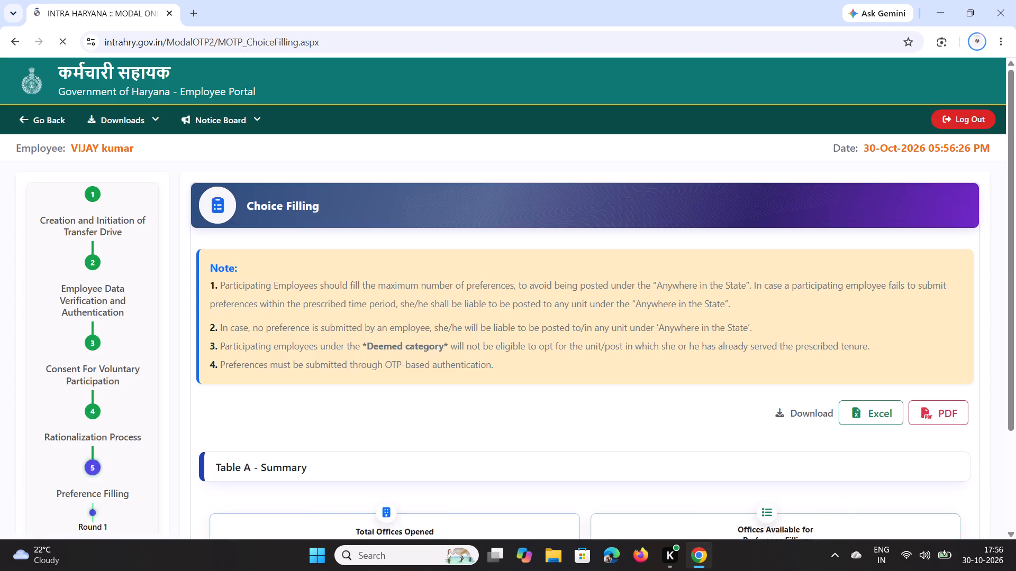
scroll(176, 216, down, 5)
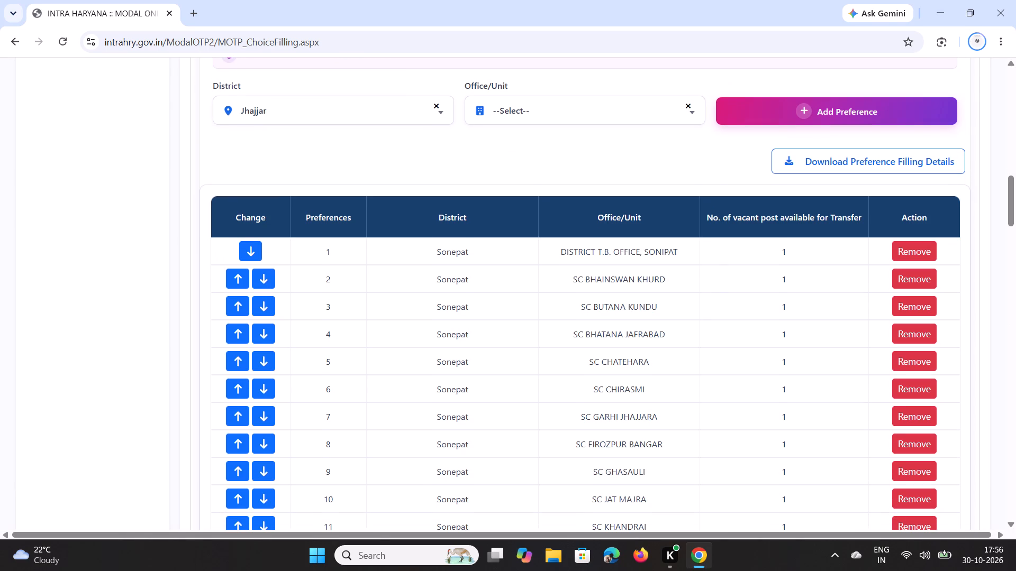
click(483, 112)
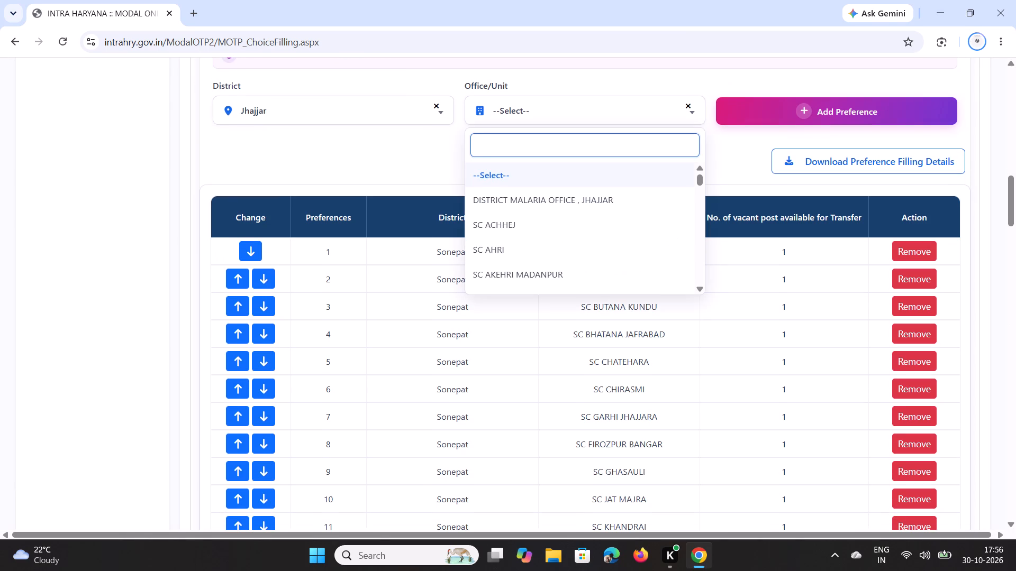
text(ja)
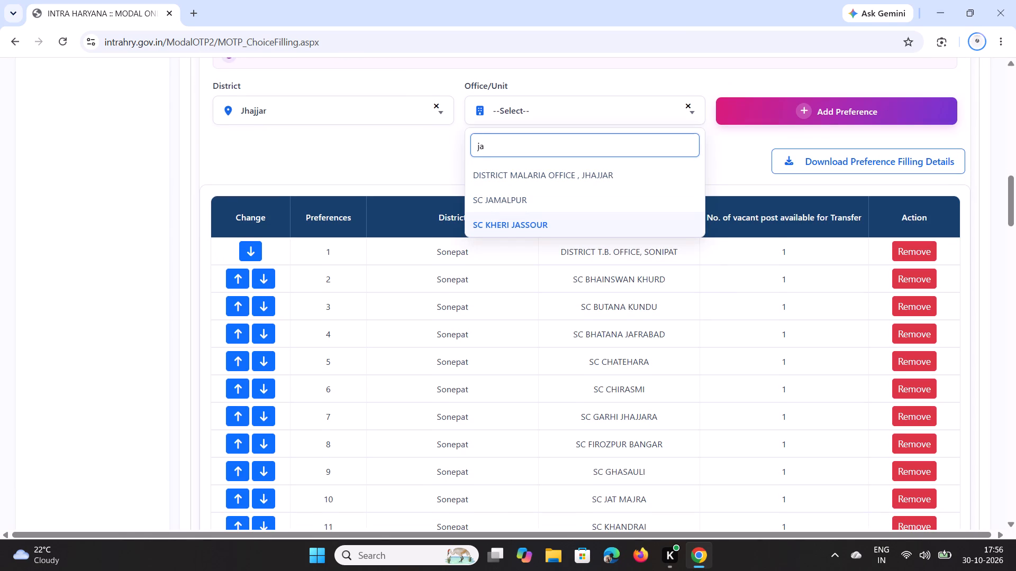
click(568, 224)
click(763, 102)
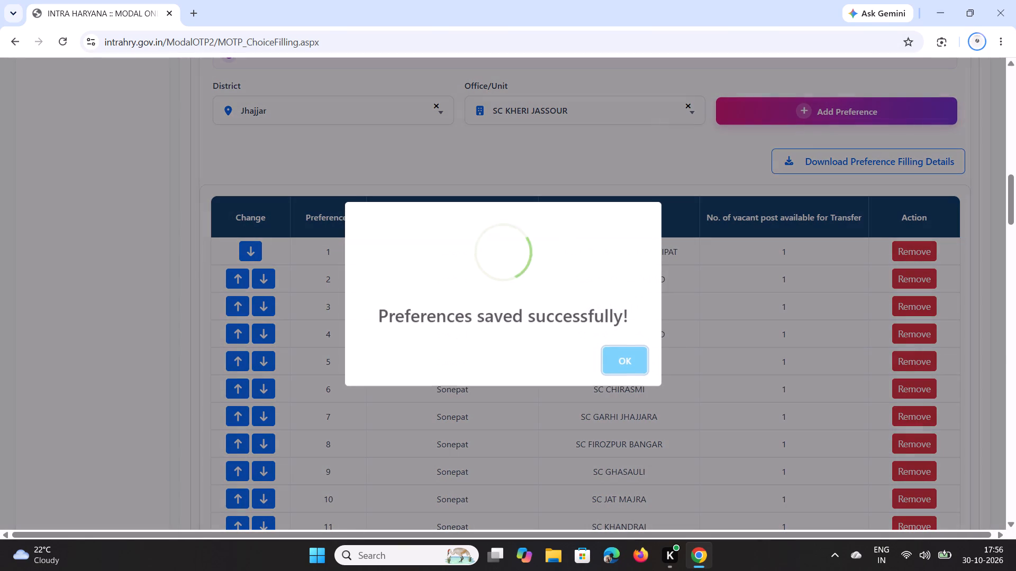
click(624, 369)
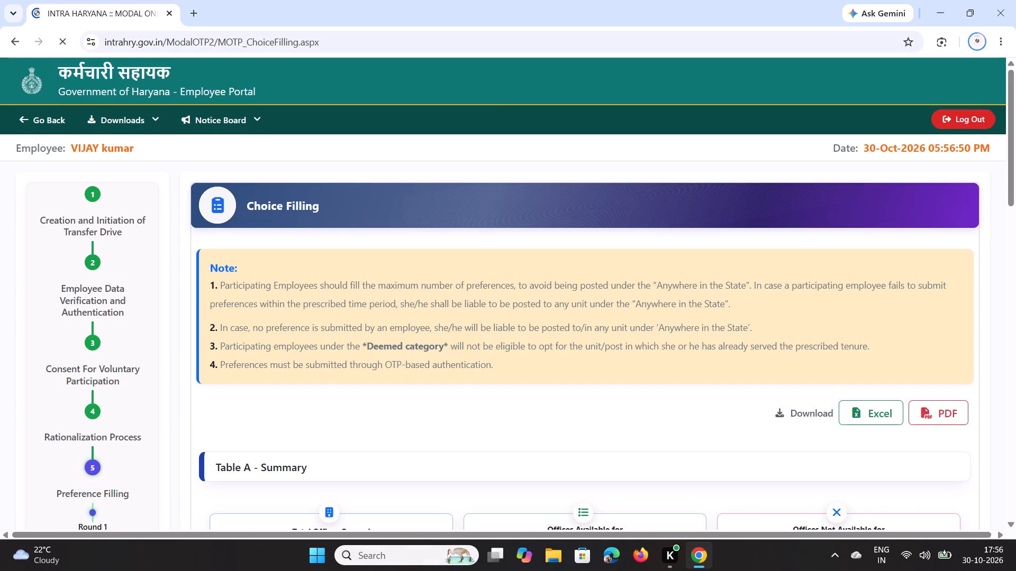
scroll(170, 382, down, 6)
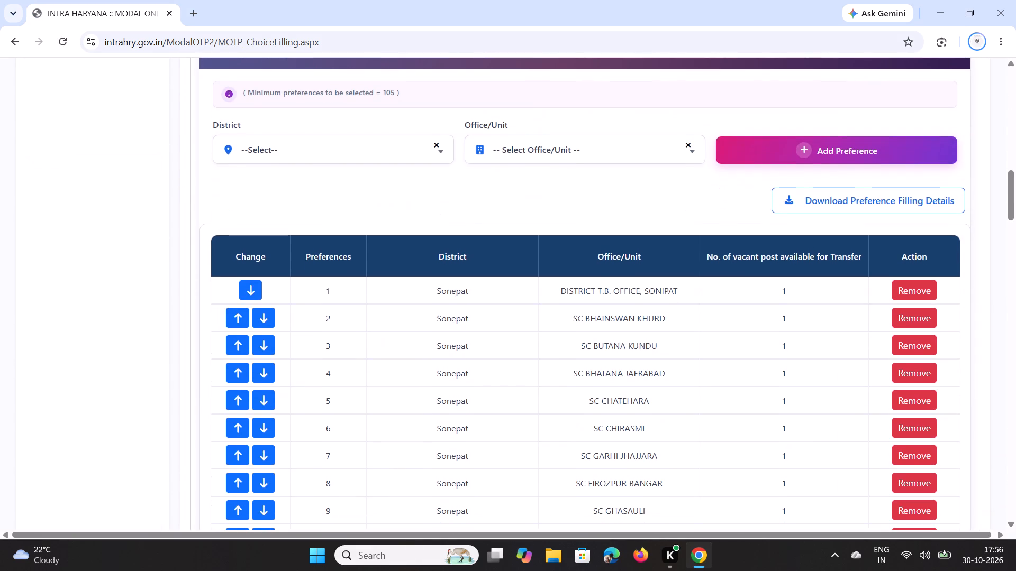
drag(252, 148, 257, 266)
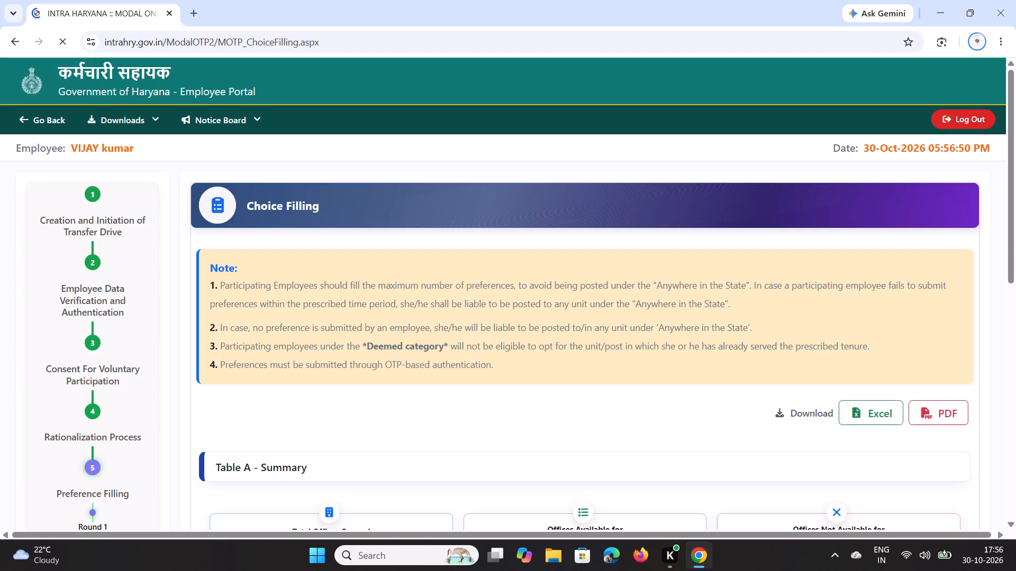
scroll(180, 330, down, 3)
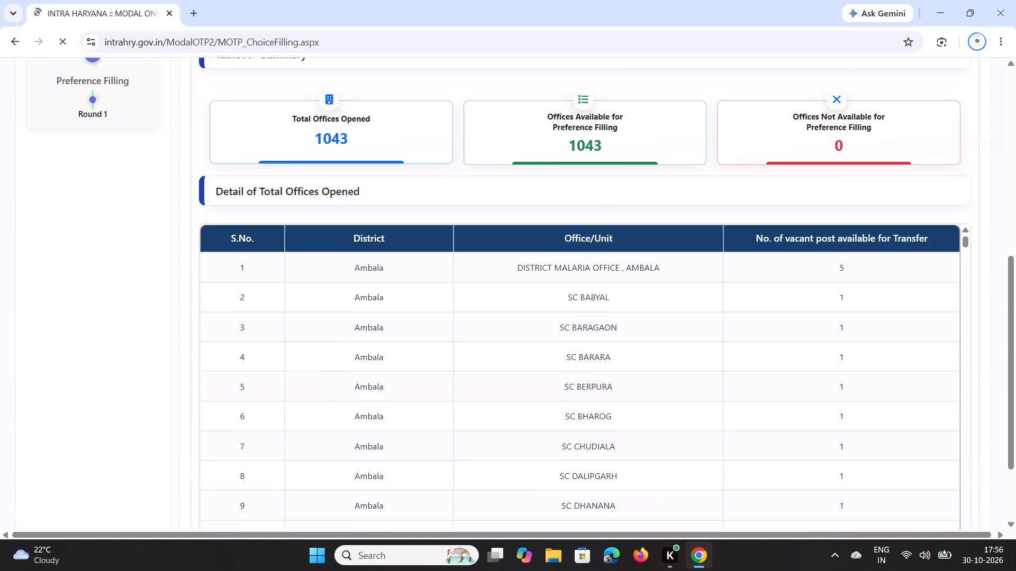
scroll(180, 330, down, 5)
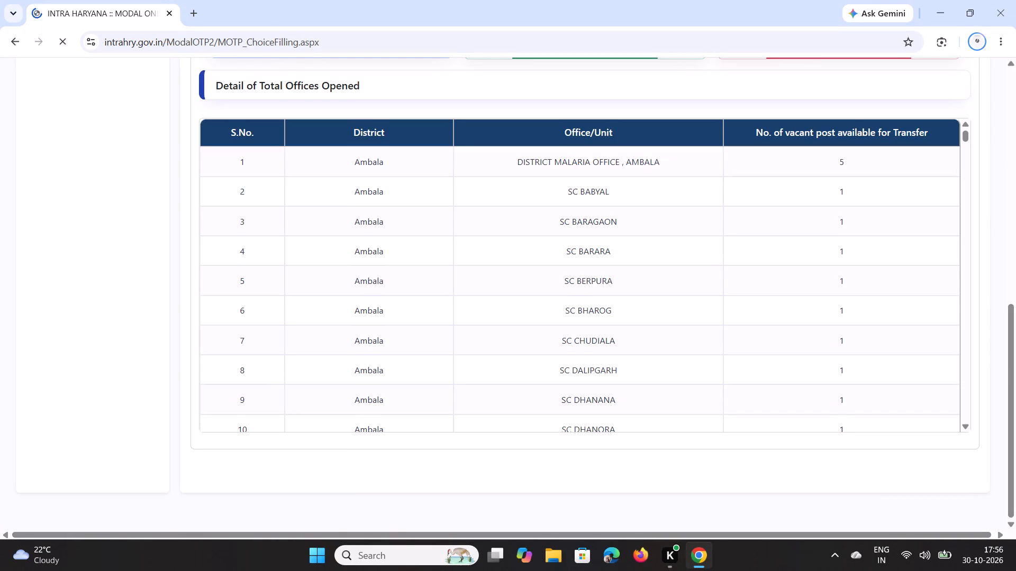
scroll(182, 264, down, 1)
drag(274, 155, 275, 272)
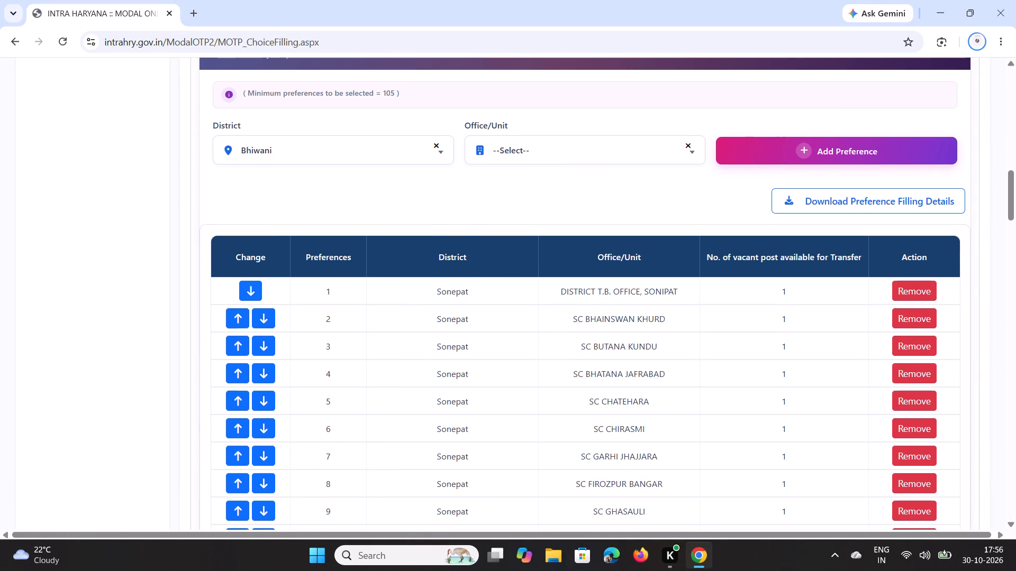
Choose Jhajjar as the district, search its offices for "m" and "nil", and add SC NILOTHI to the transfer preferences.
click(266, 151)
key(j)
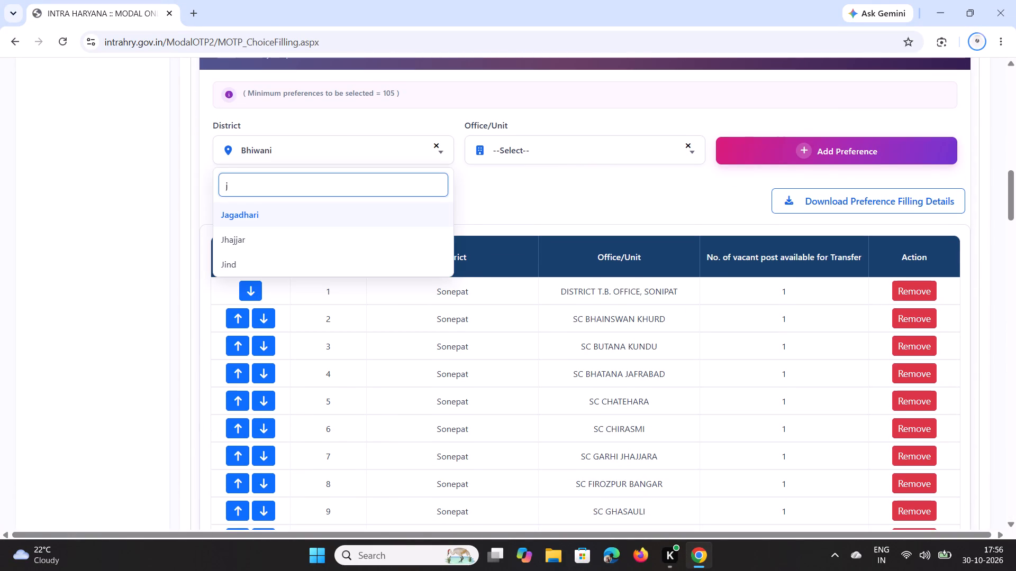
key(h)
key(Return)
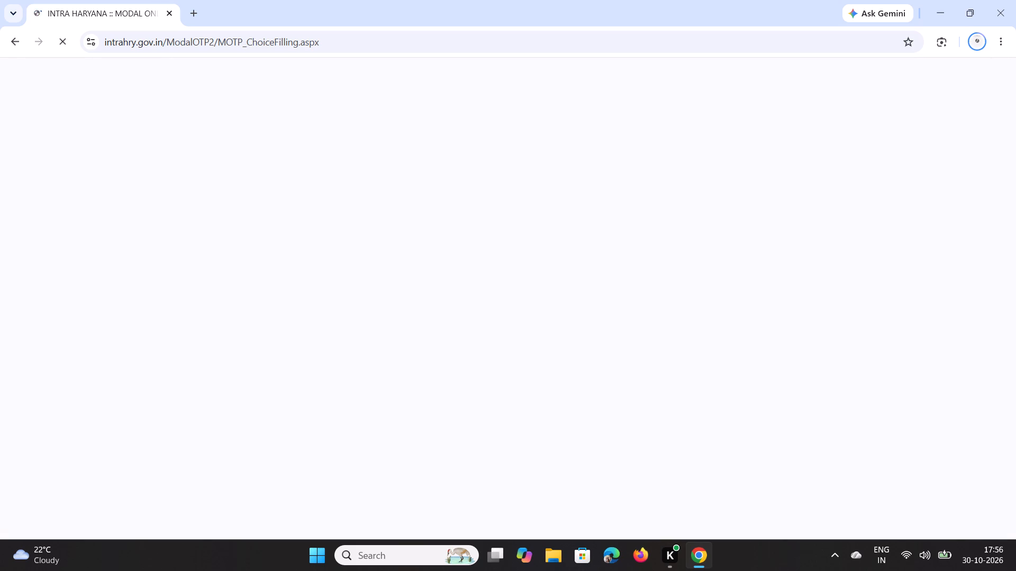
scroll(186, 188, down, 3)
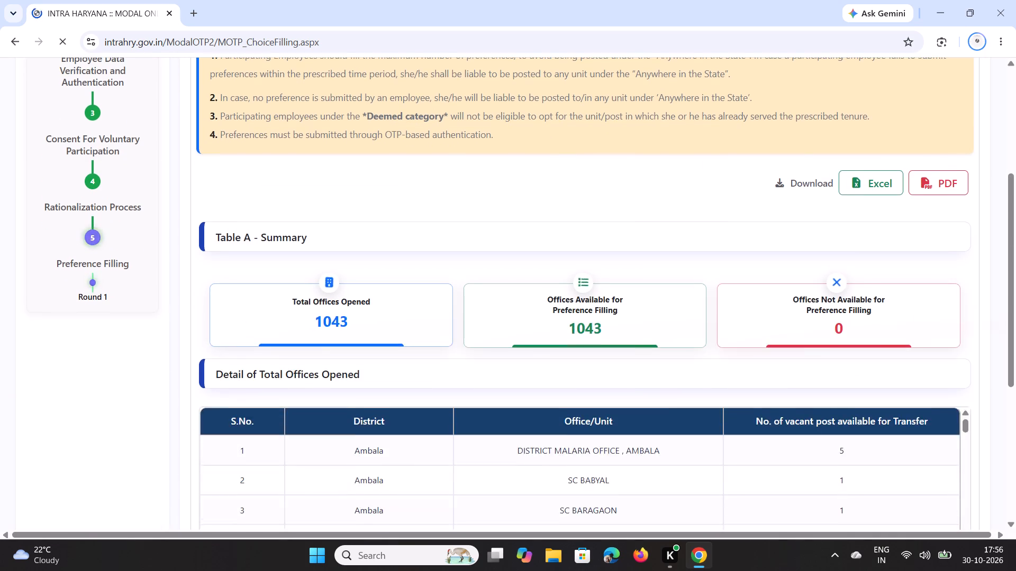
scroll(186, 188, down, 5)
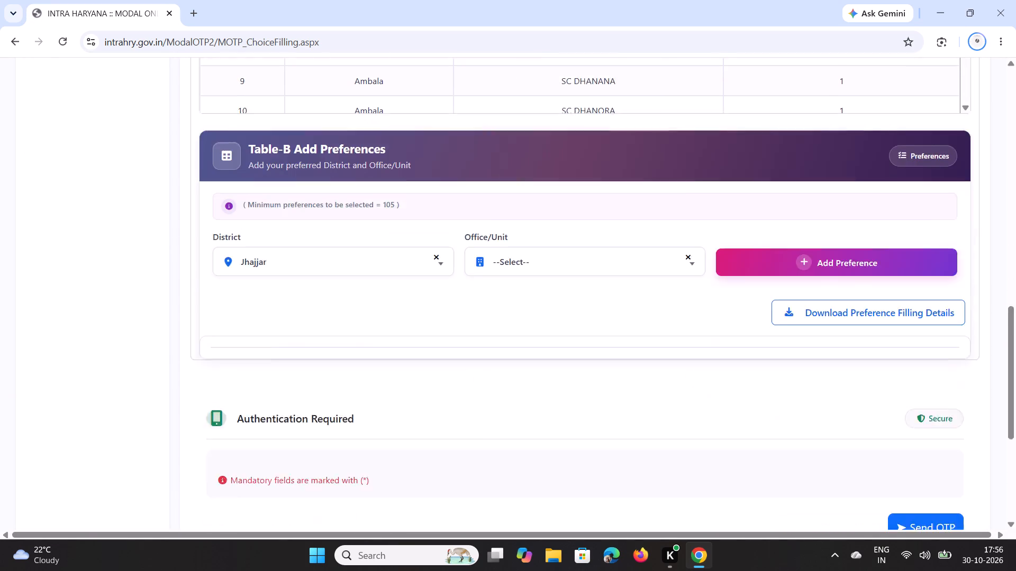
click(497, 147)
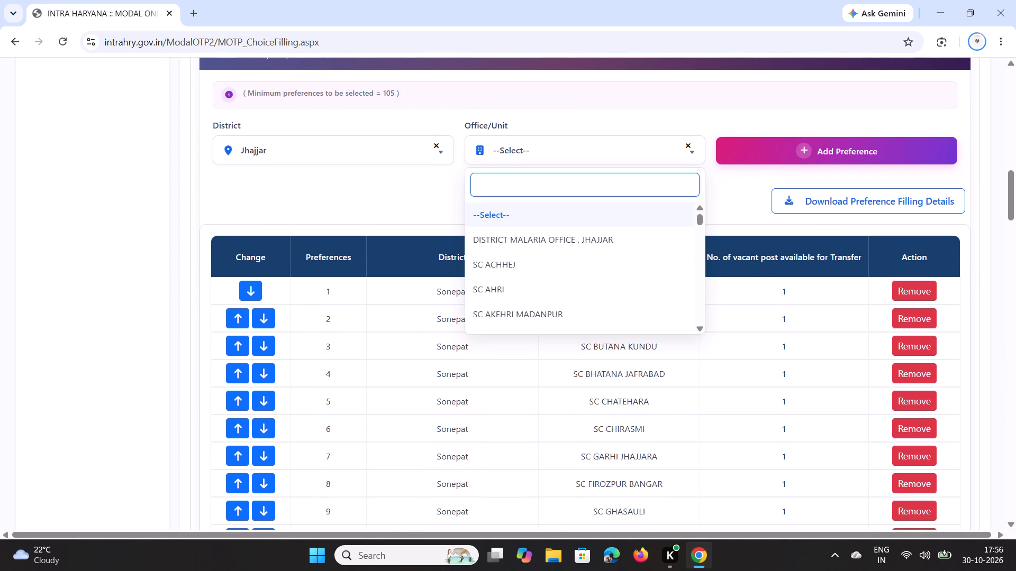
key(m)
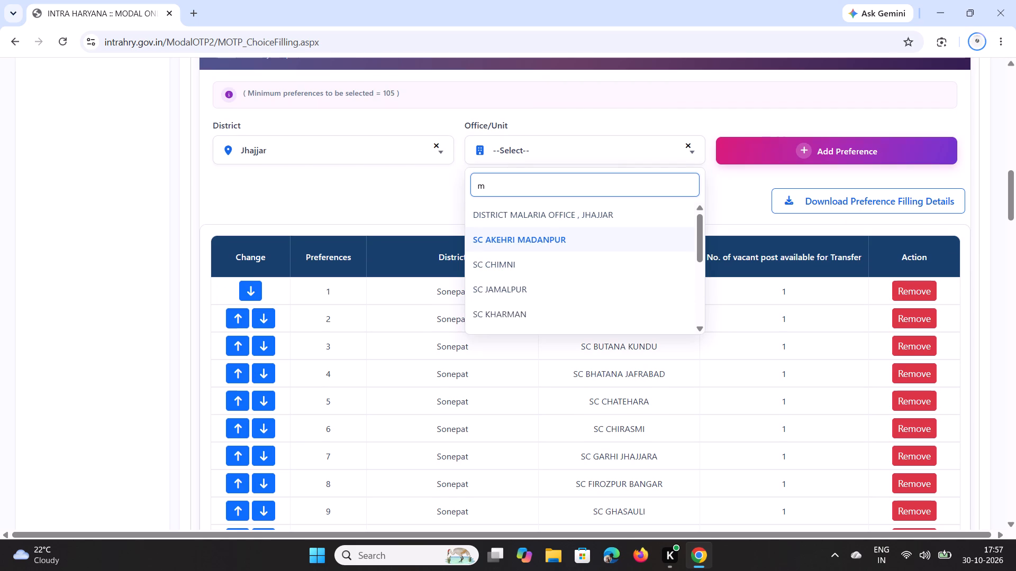
key(BackSpace)
key(n)
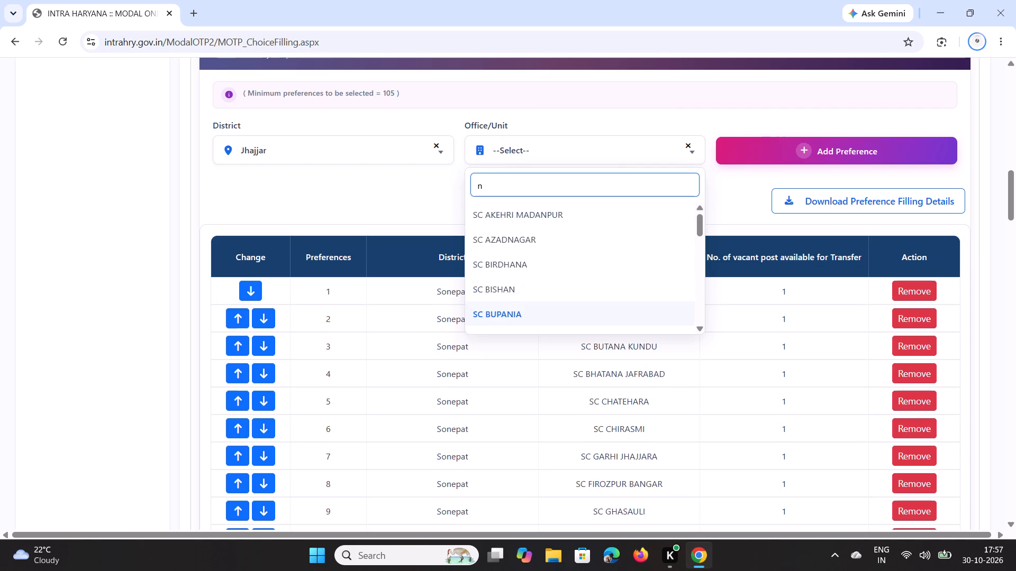
text(il)
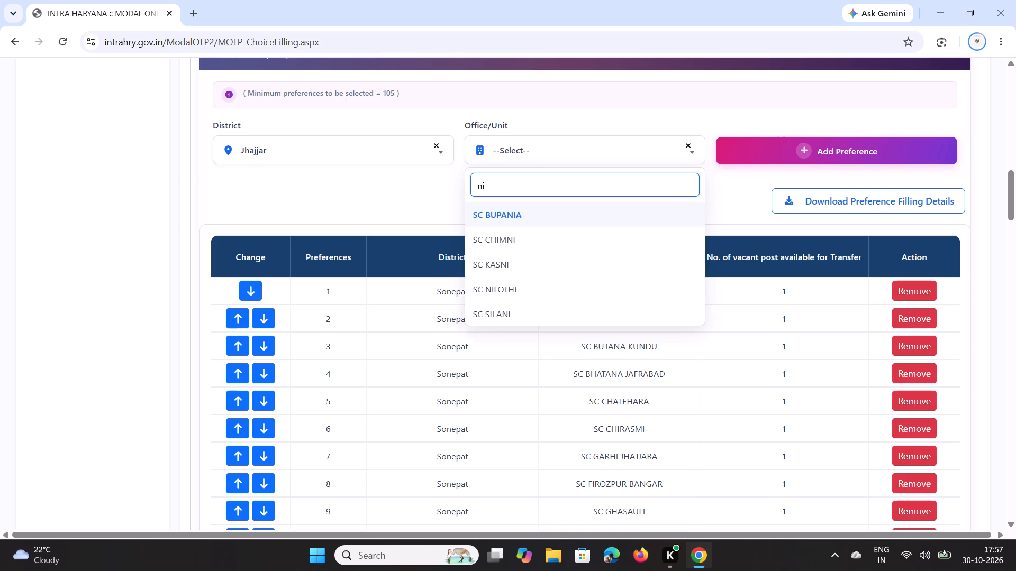
key(Return)
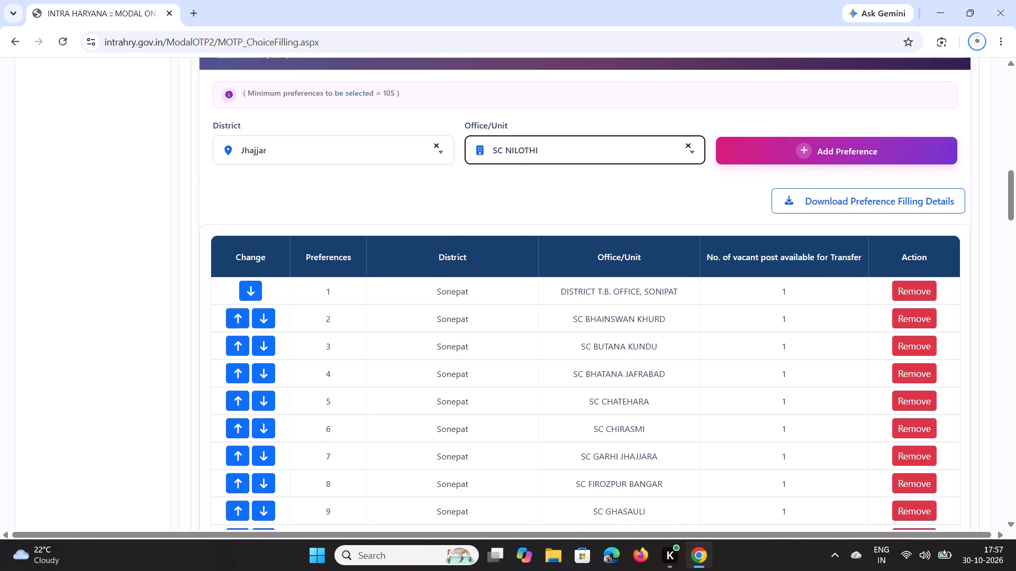
click(775, 146)
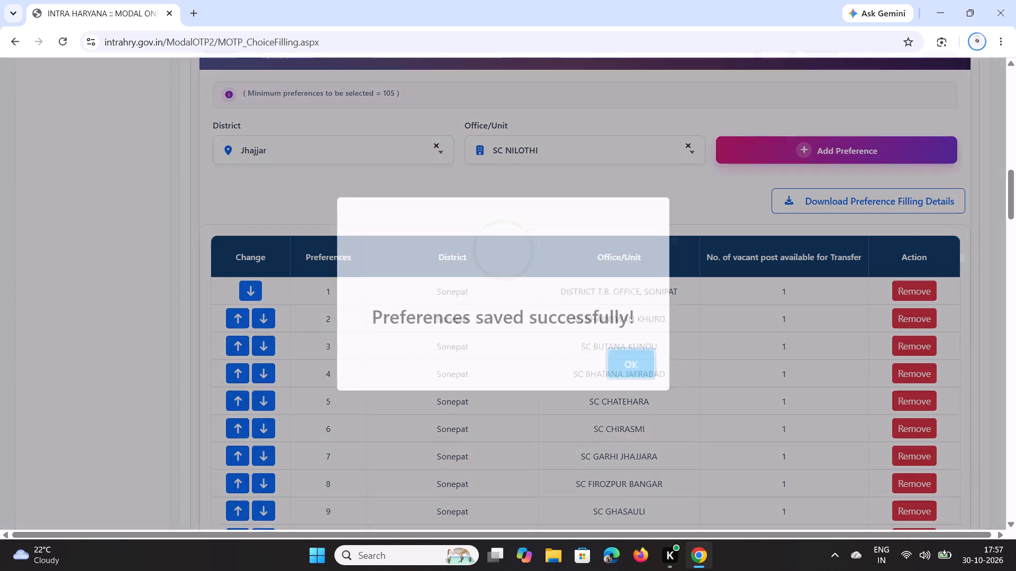
click(618, 370)
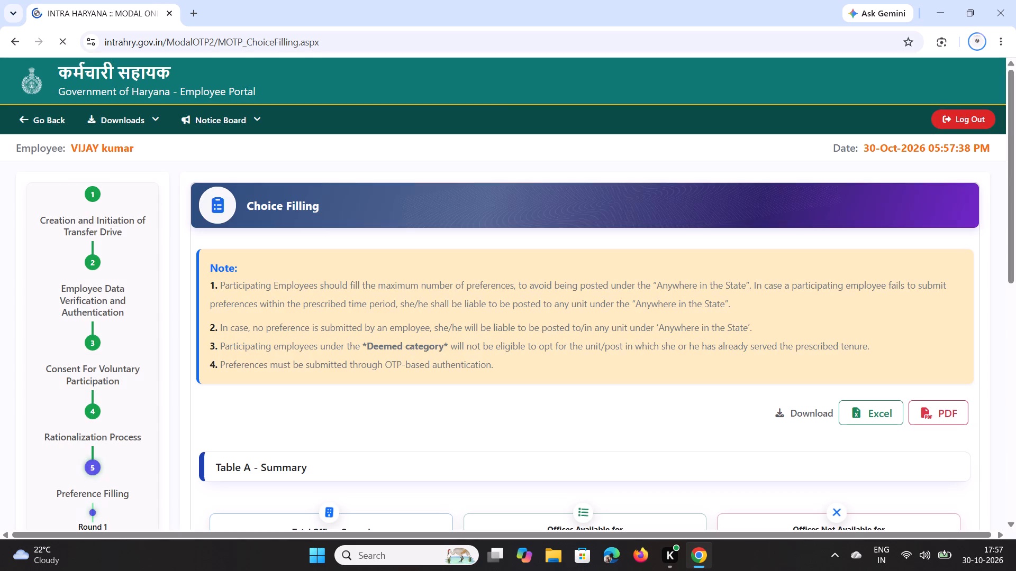
Choose Jhajjar as the district, search its offices for "kh", and add SC KHARMAN to the transfer preferences.
scroll(174, 338, down, 5)
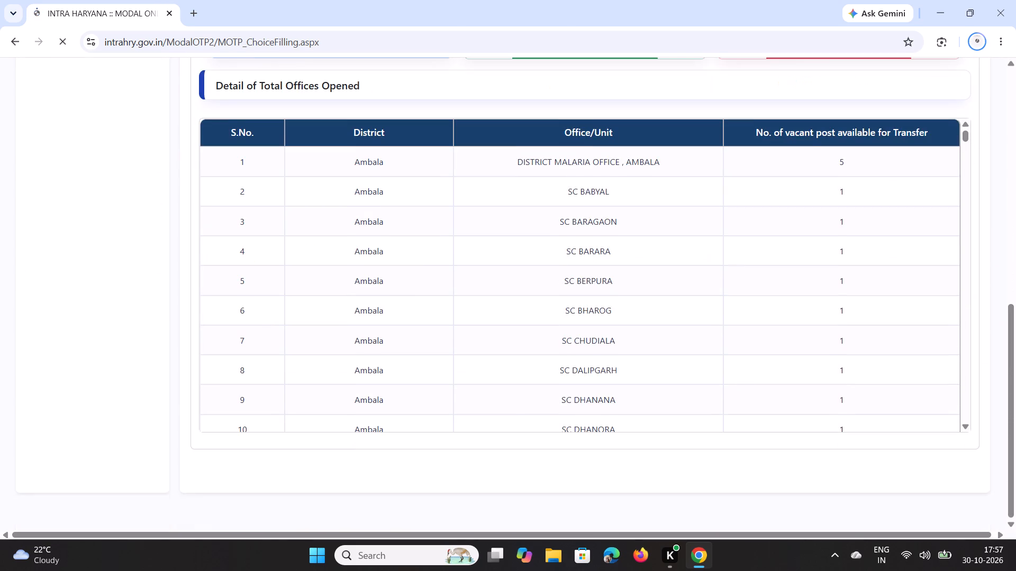
scroll(174, 338, down, 3)
click(272, 356)
scroll(272, 356, down, 1)
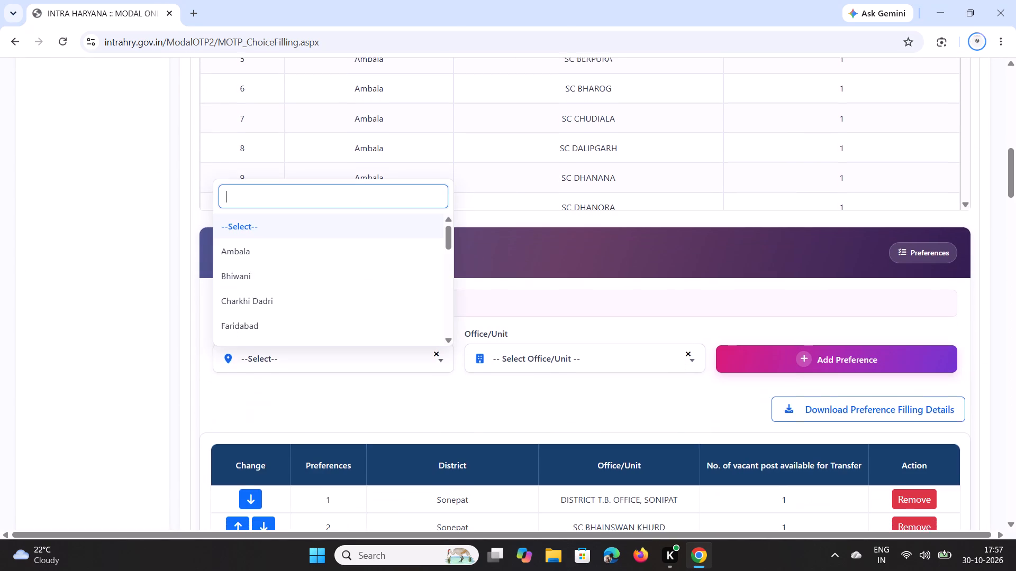
scroll(272, 356, down, 1)
scroll(267, 300, down, 3)
scroll(267, 300, up, 3)
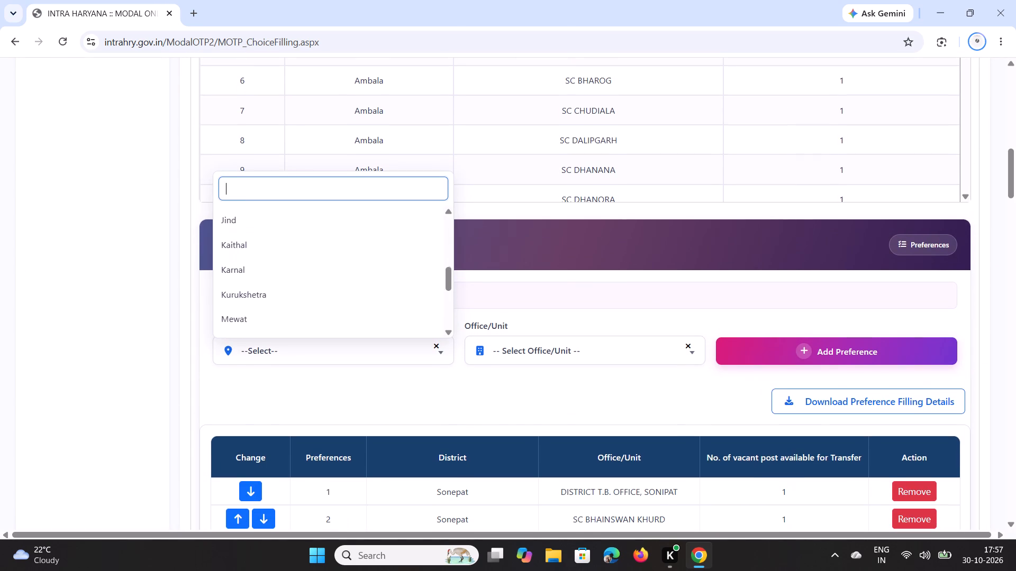
scroll(267, 300, up, 2)
click(249, 250)
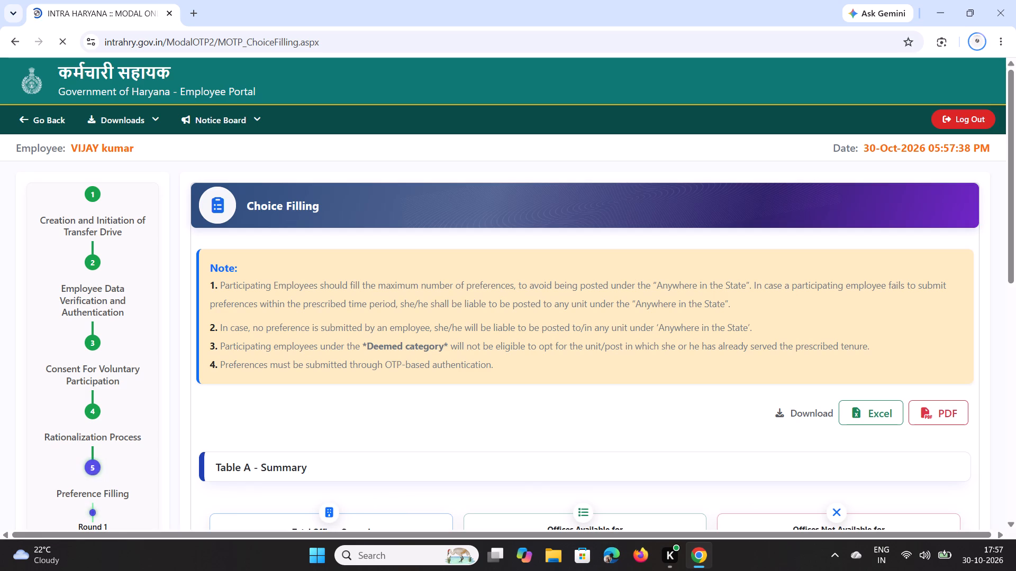
scroll(249, 250, down, 1)
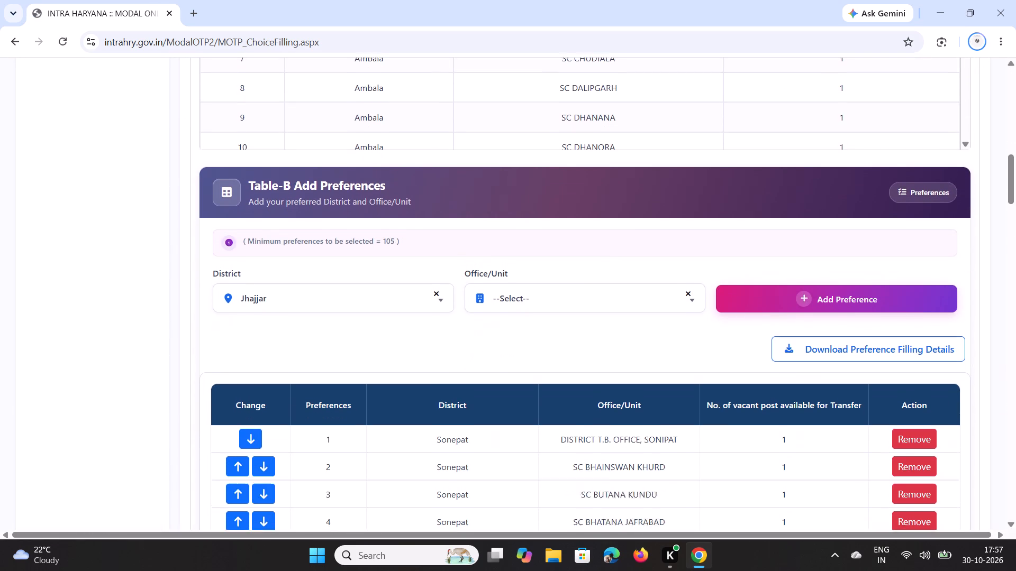
scroll(249, 250, down, 2)
click(530, 116)
text(kh)
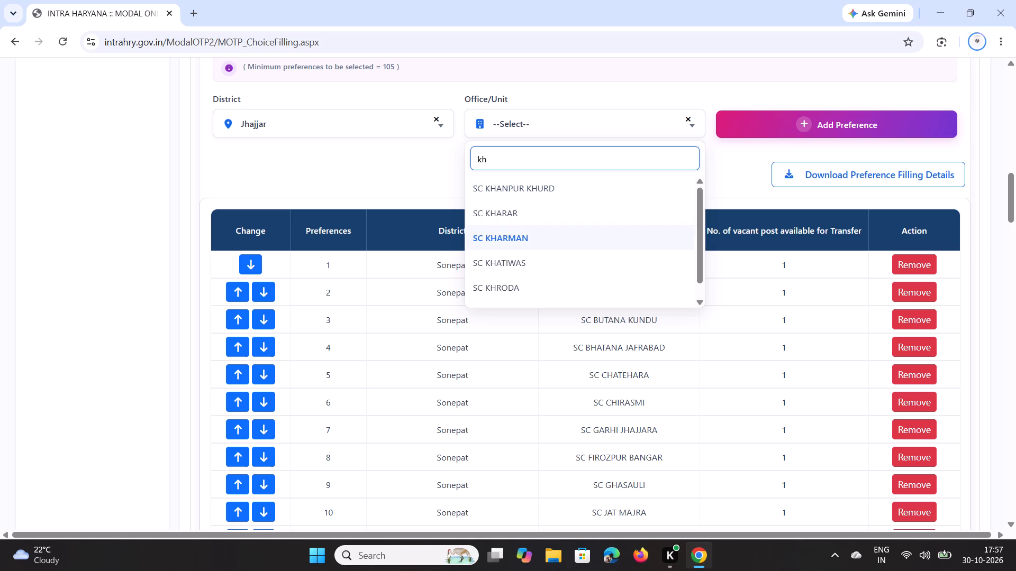
click(524, 237)
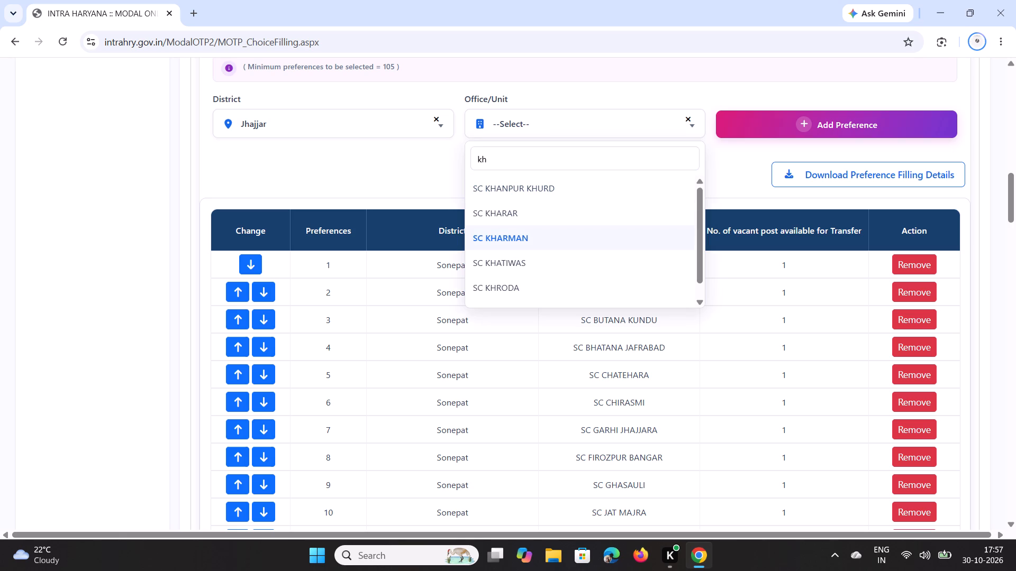
click(763, 114)
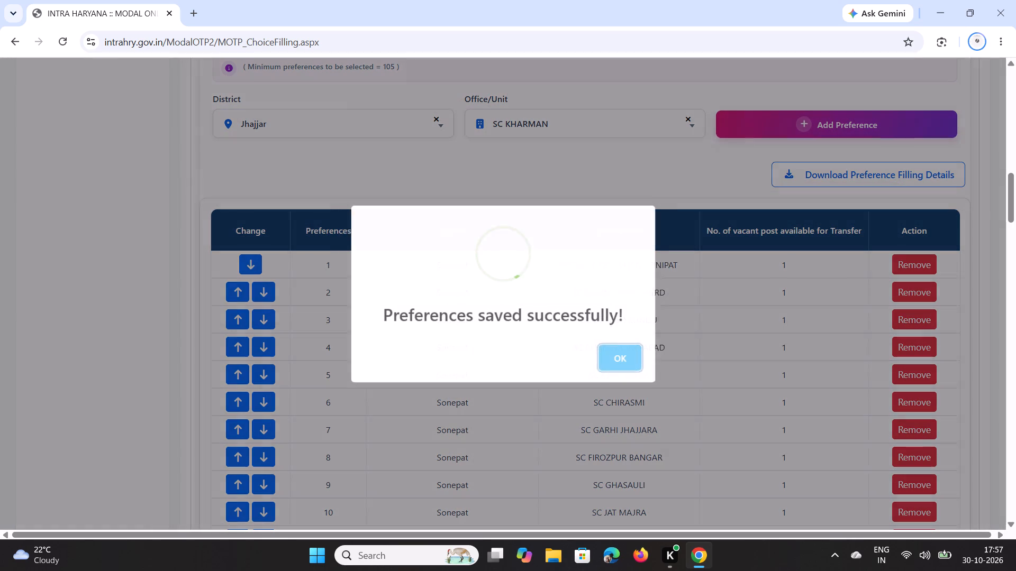
click(615, 347)
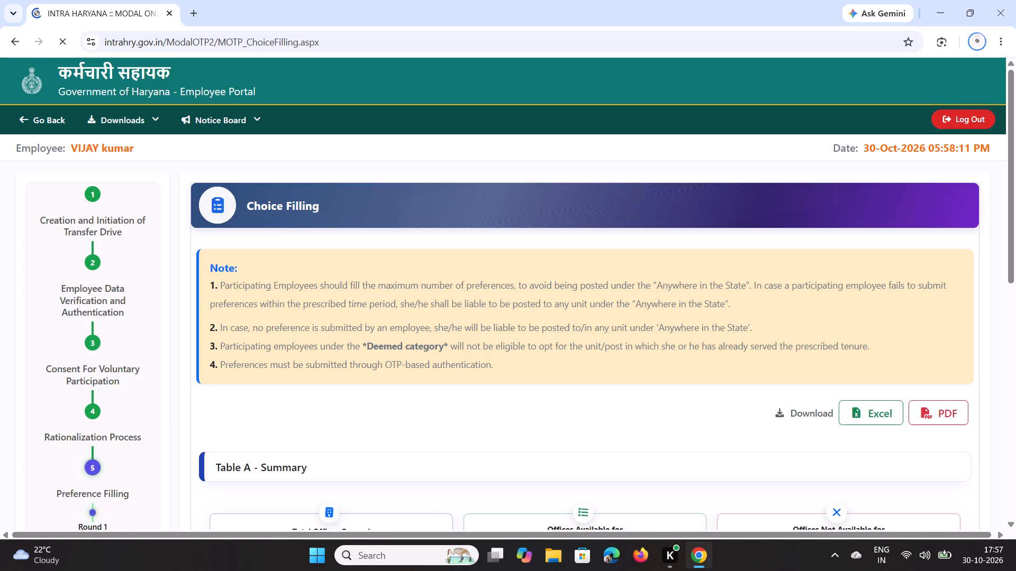
Choose Jhajjar as the district, search its offices for "kh" and "kab", and add SC KABLANA to the transfer preferences.
scroll(185, 382, down, 8)
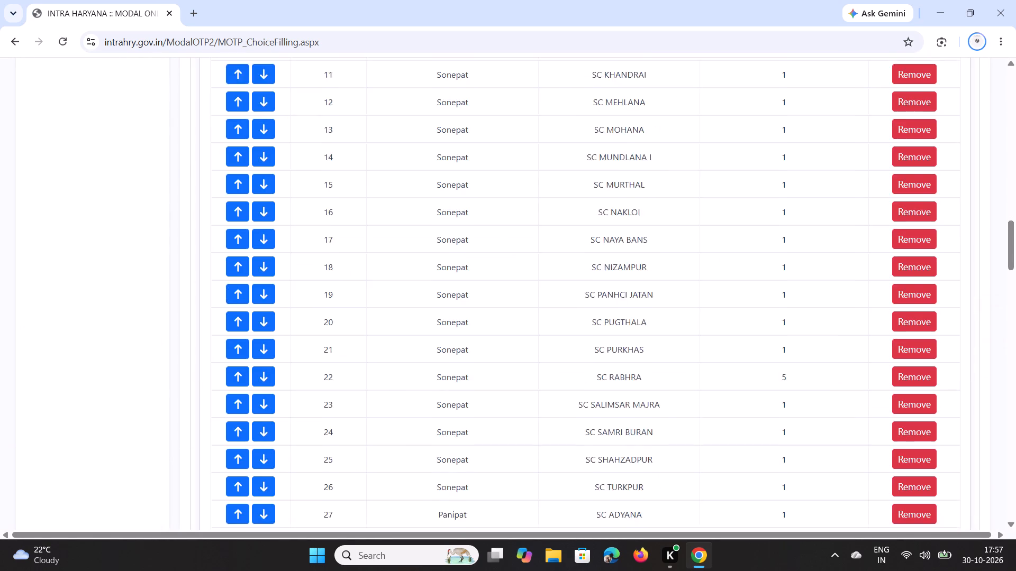
scroll(185, 382, up, 8)
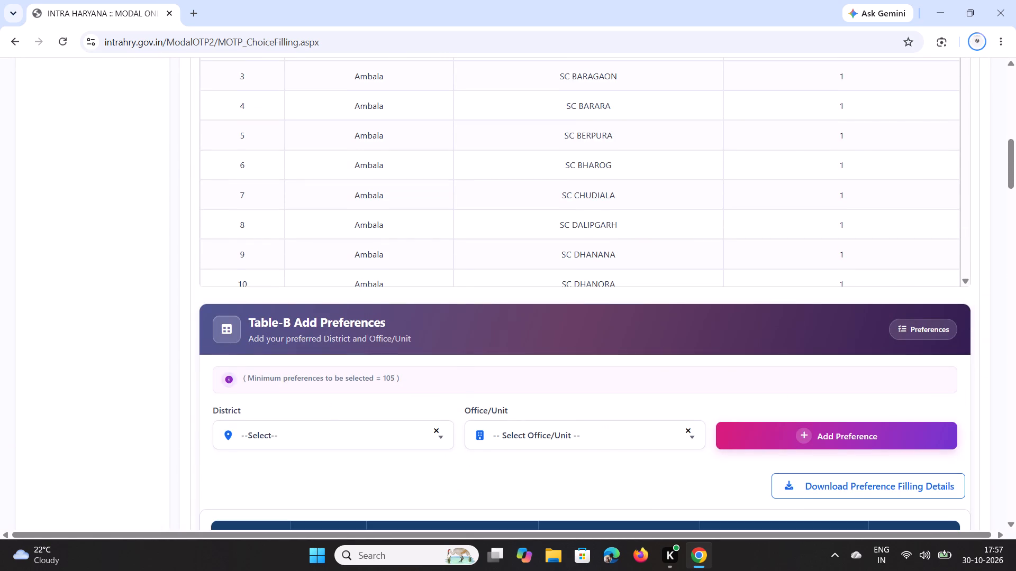
click(261, 431)
text(jh)
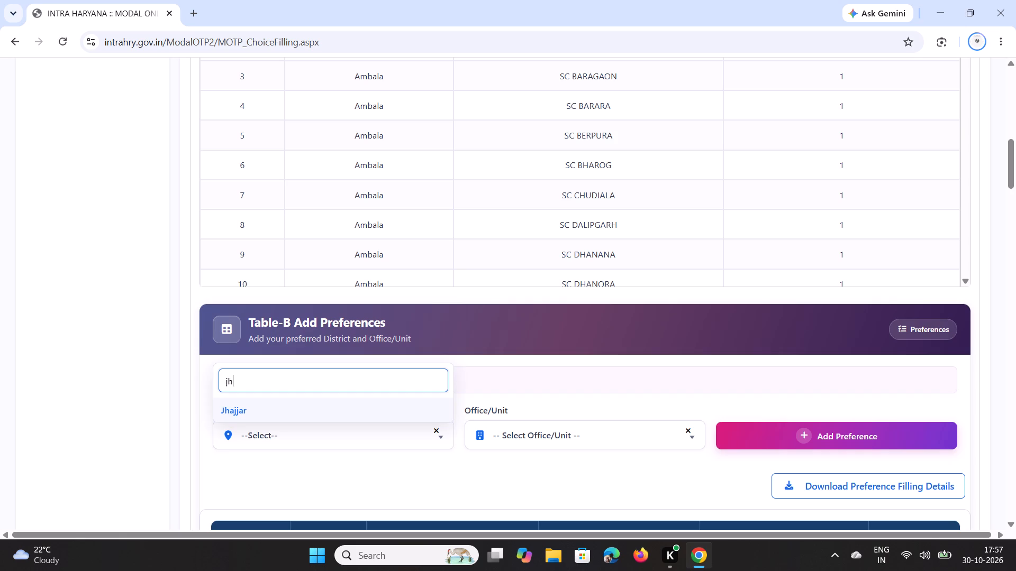
key(Return)
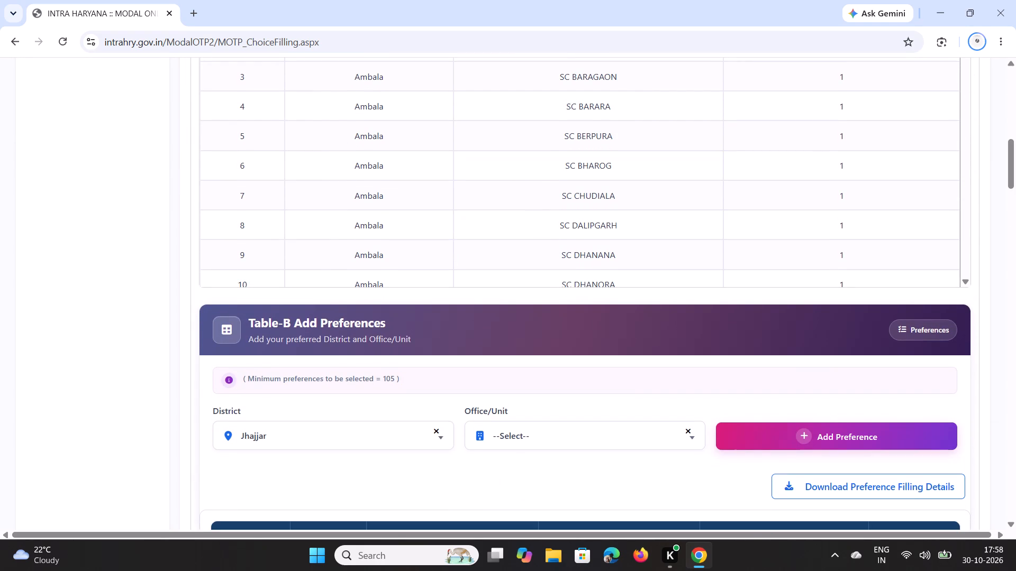
click(592, 439)
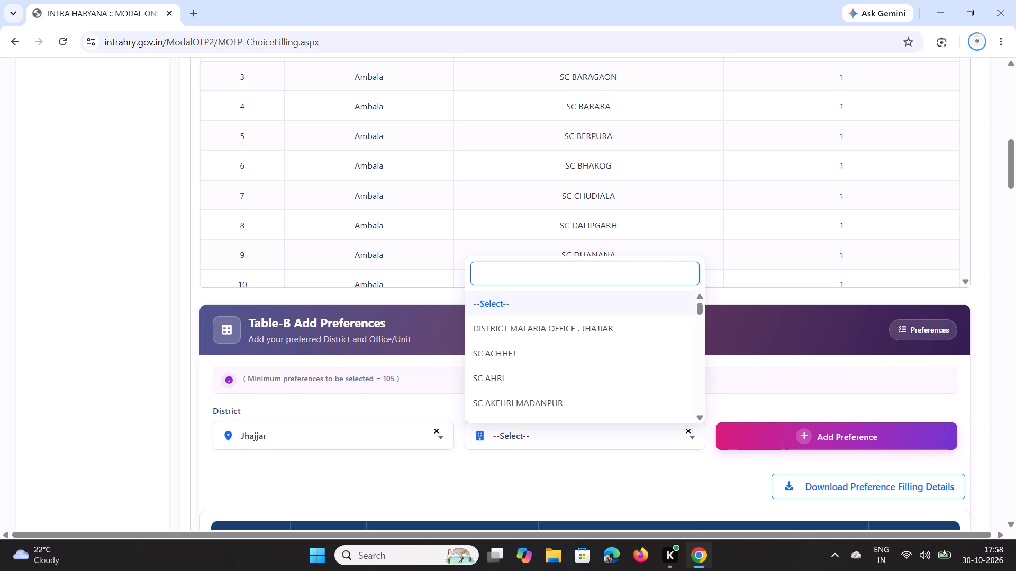
text(kh)
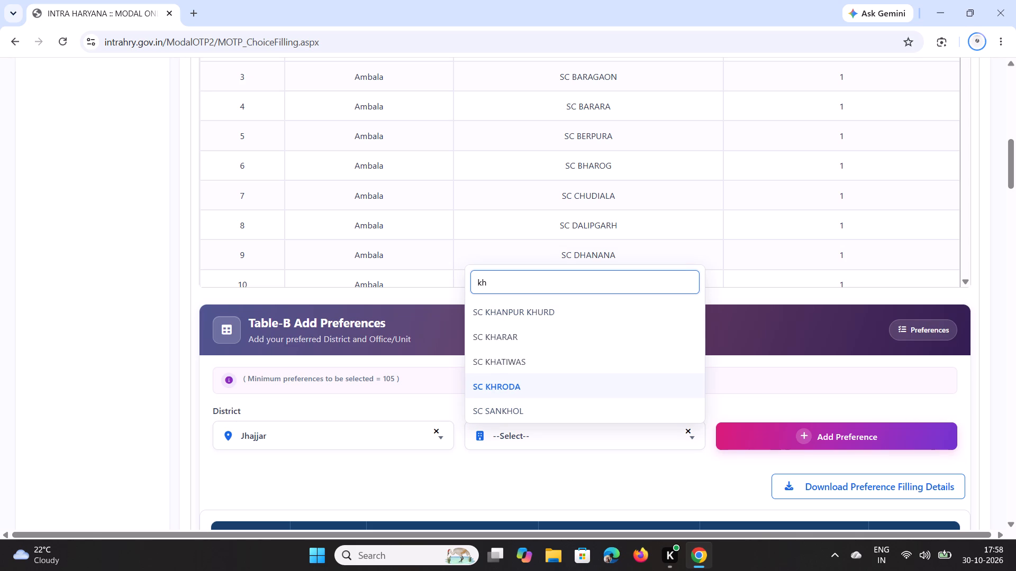
key(BackSpace)
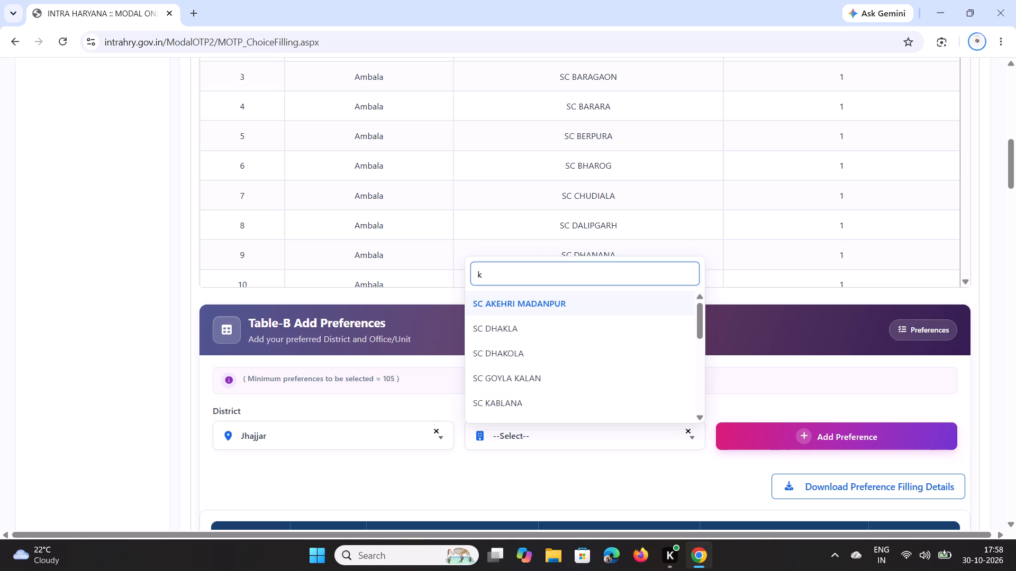
text(ab)
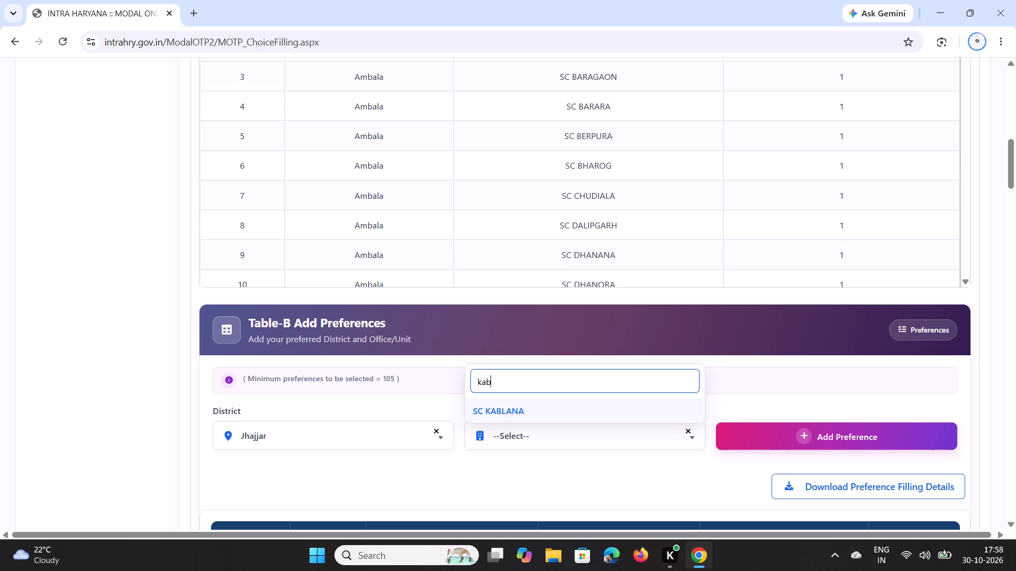
click(505, 413)
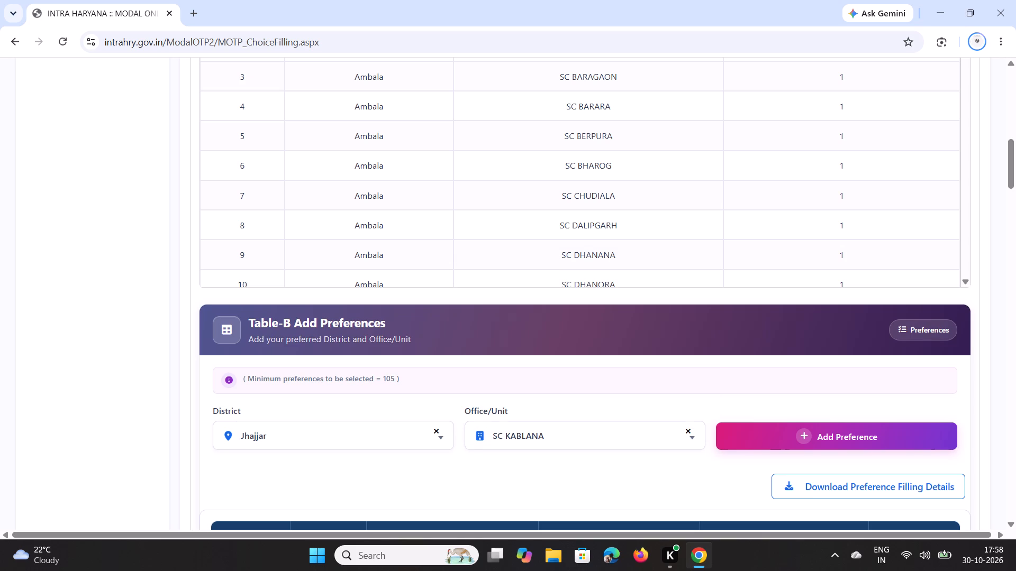
click(802, 436)
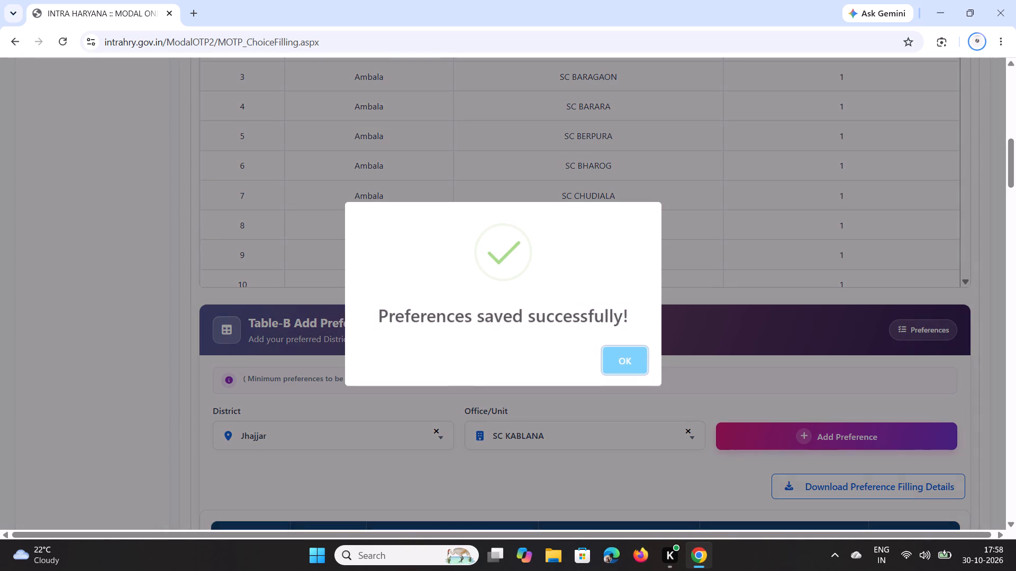
click(624, 356)
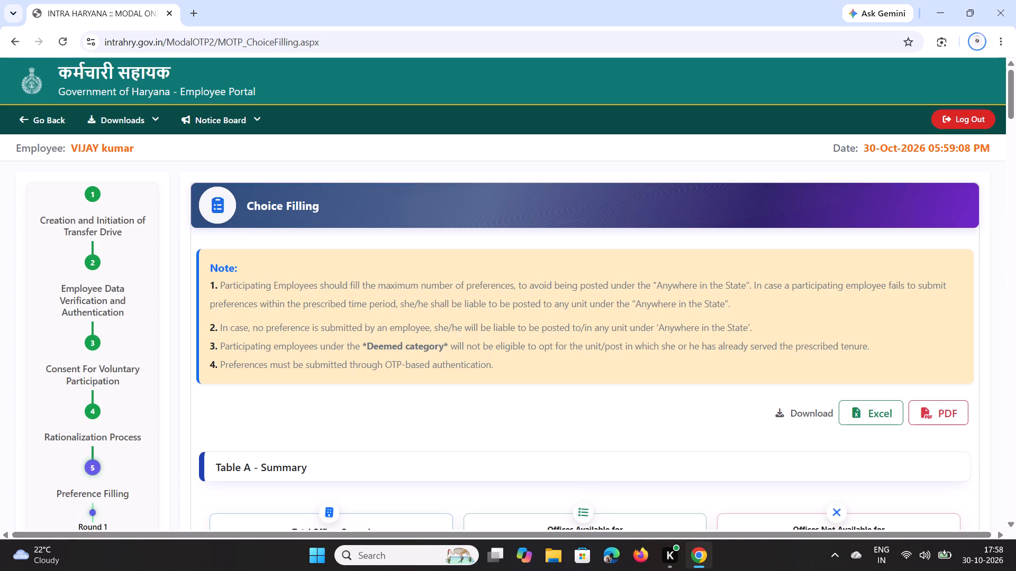
Choose Jhajjar as the district, search its offices for "kh", and add SC KHARAR to the transfer preferences.
scroll(175, 341, down, 7)
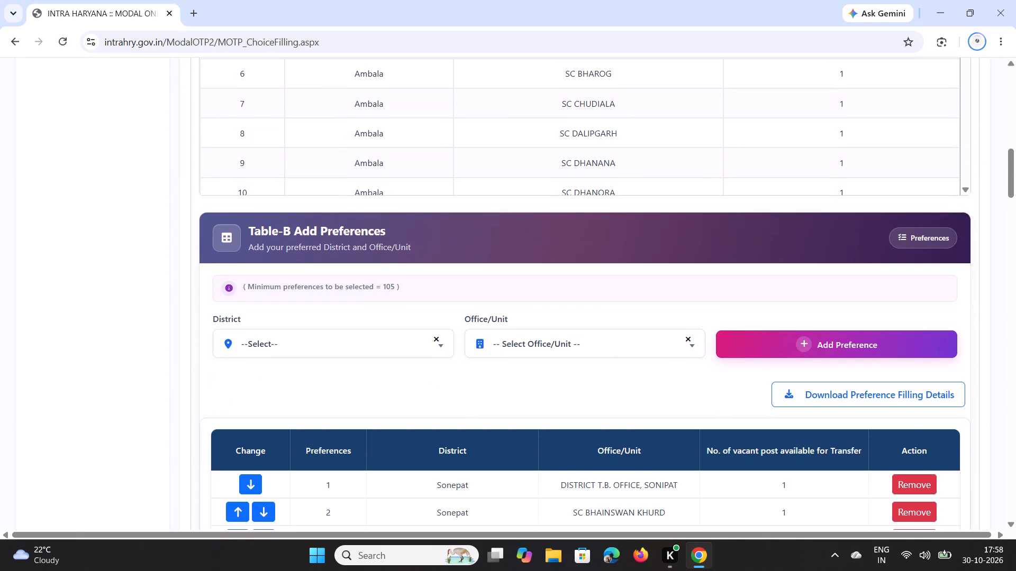
click(280, 347)
text(jh)
click(230, 409)
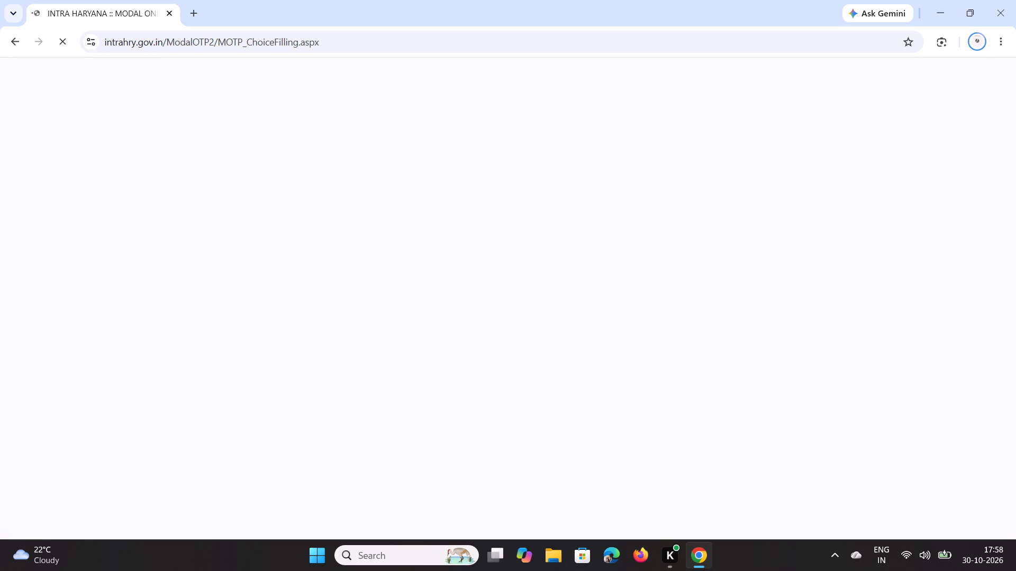
scroll(230, 409, down, 2)
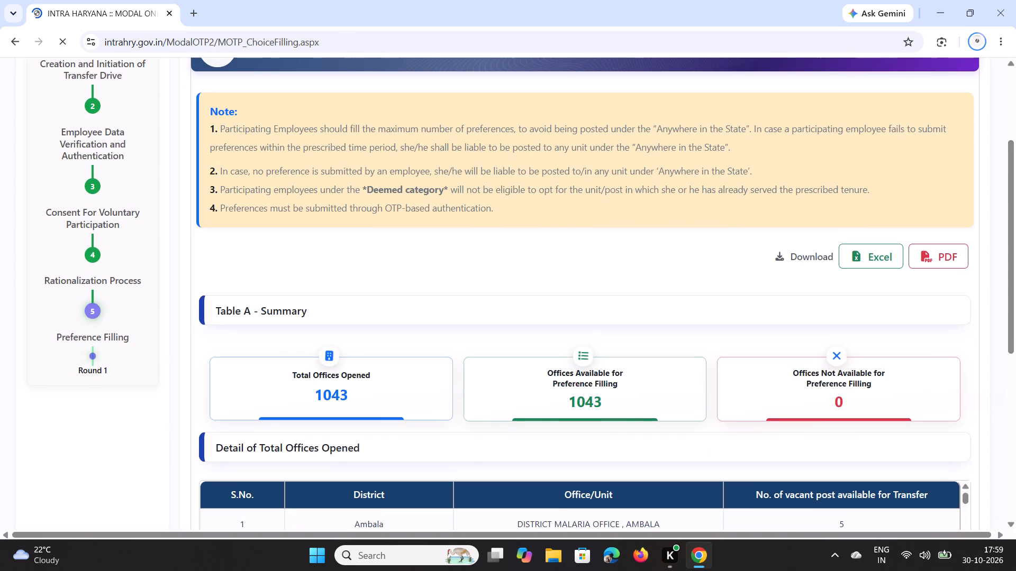
scroll(230, 409, down, 4)
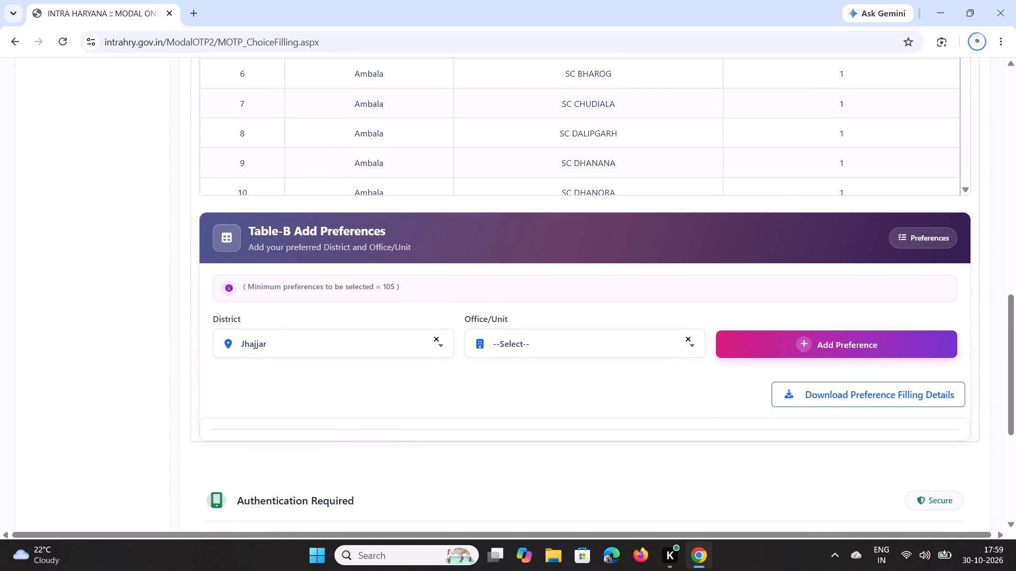
click(541, 339)
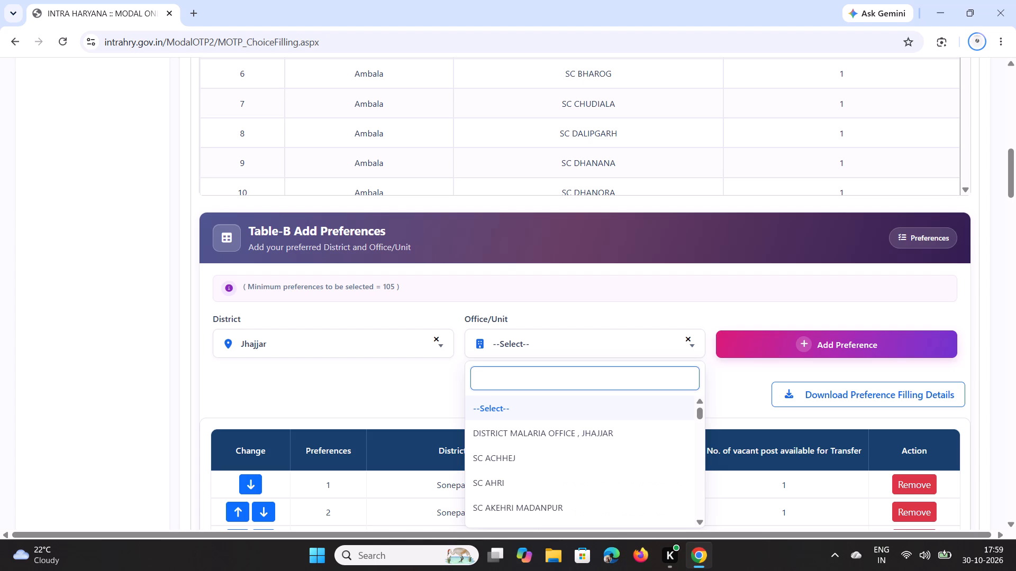
text(kr)
key(BackSpace)
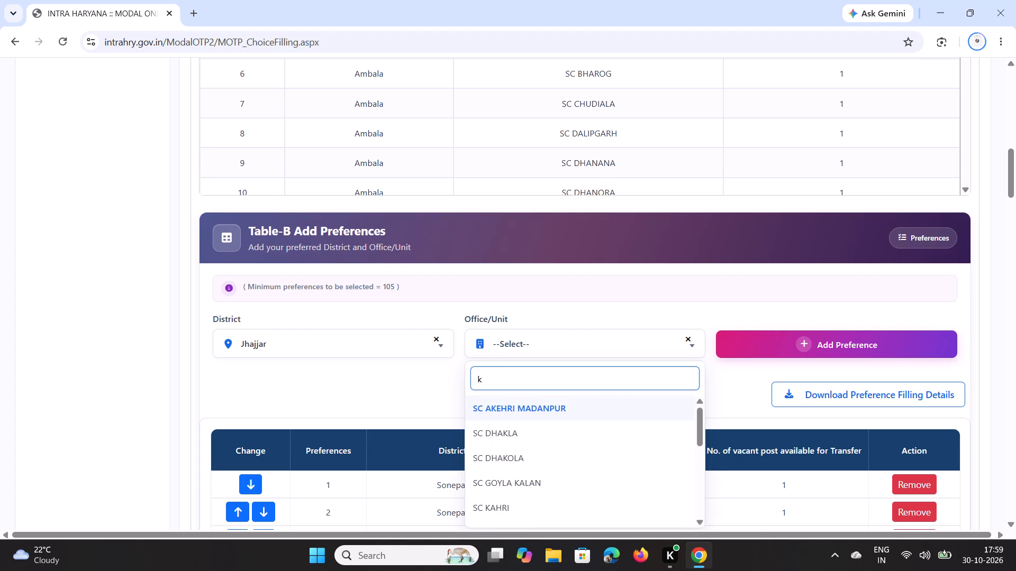
key(h)
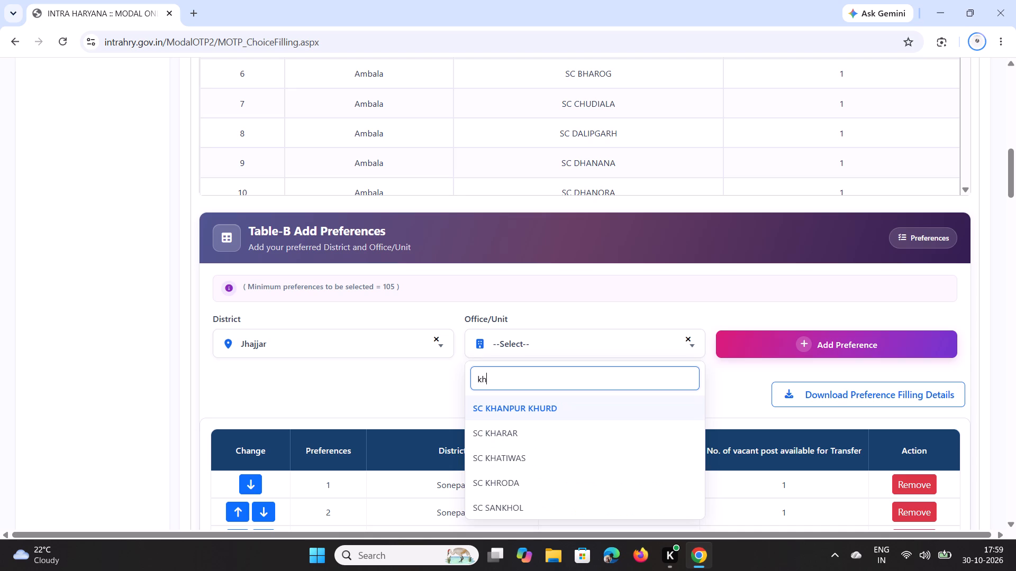
click(552, 434)
click(764, 349)
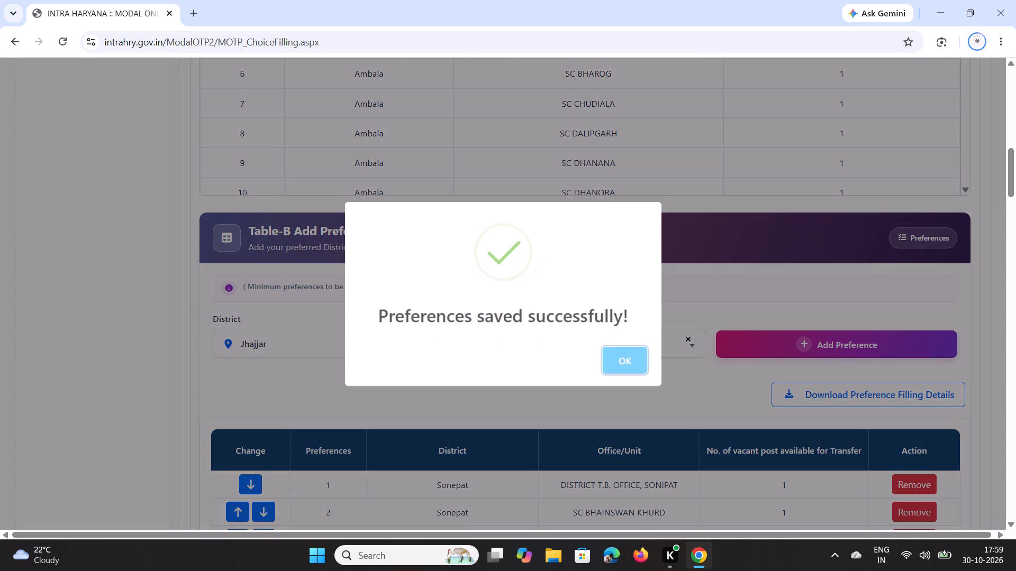
click(636, 364)
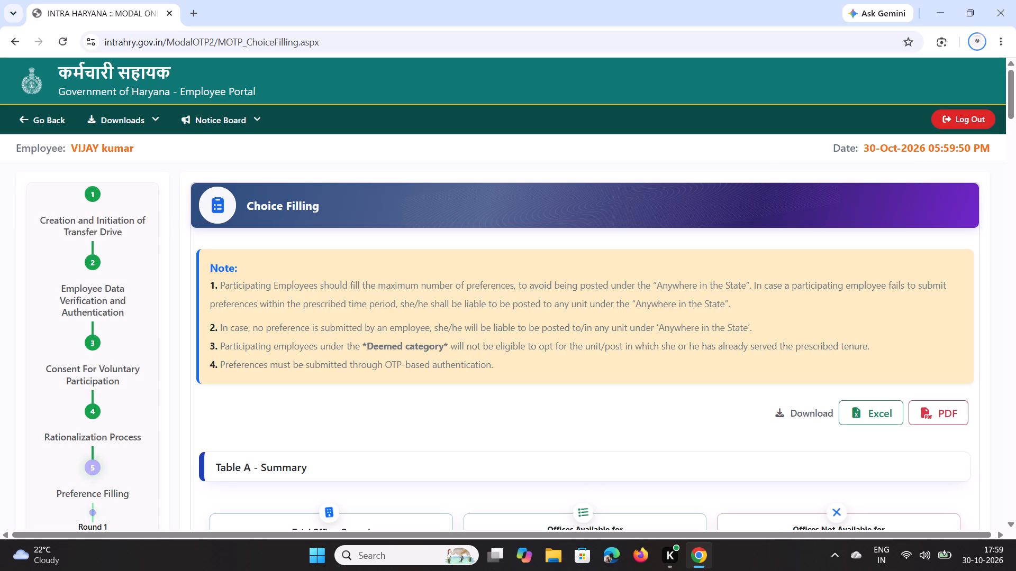
Choose Jhajjar as the district, search its offices for "man", and add SC MANDHOTHI to the transfer preferences.
scroll(214, 375, down, 2)
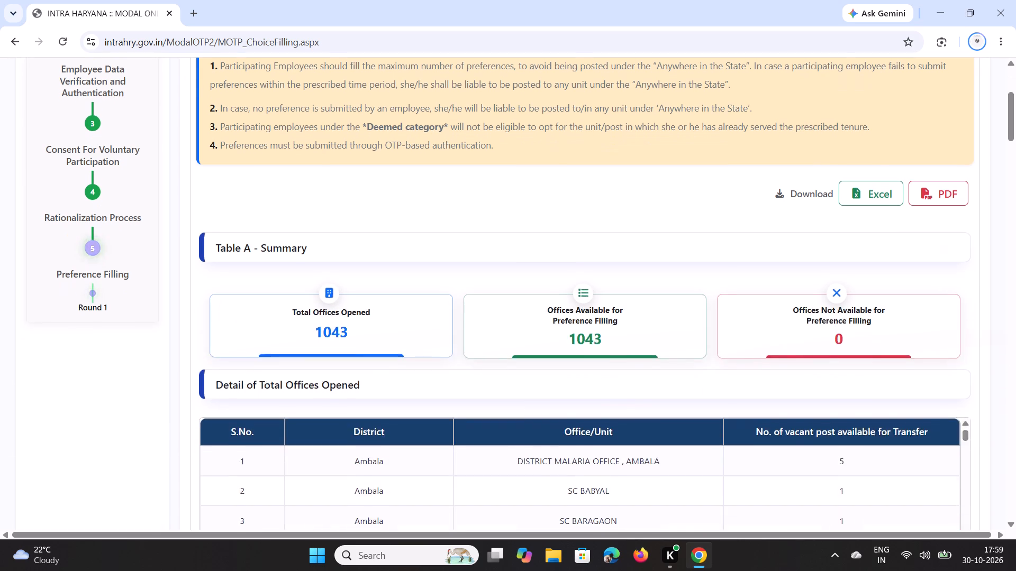
scroll(214, 375, down, 3)
click(288, 346)
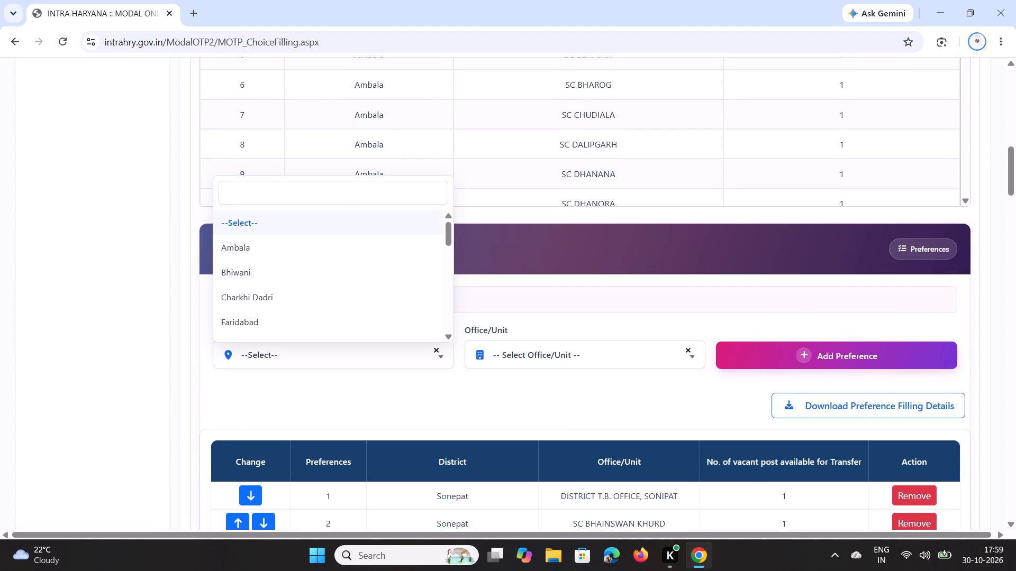
text(jh)
key(Return)
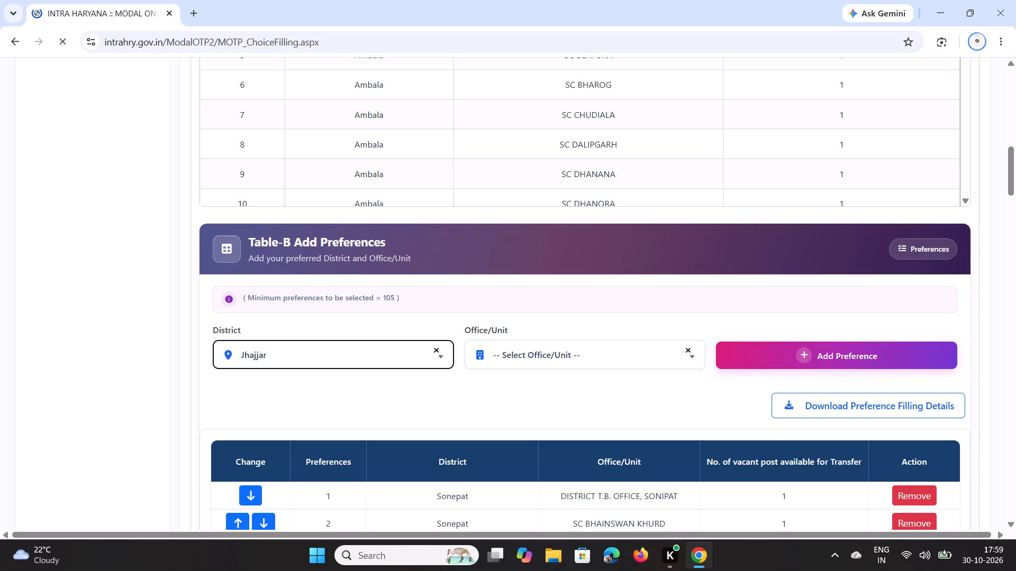
scroll(243, 325, down, 1)
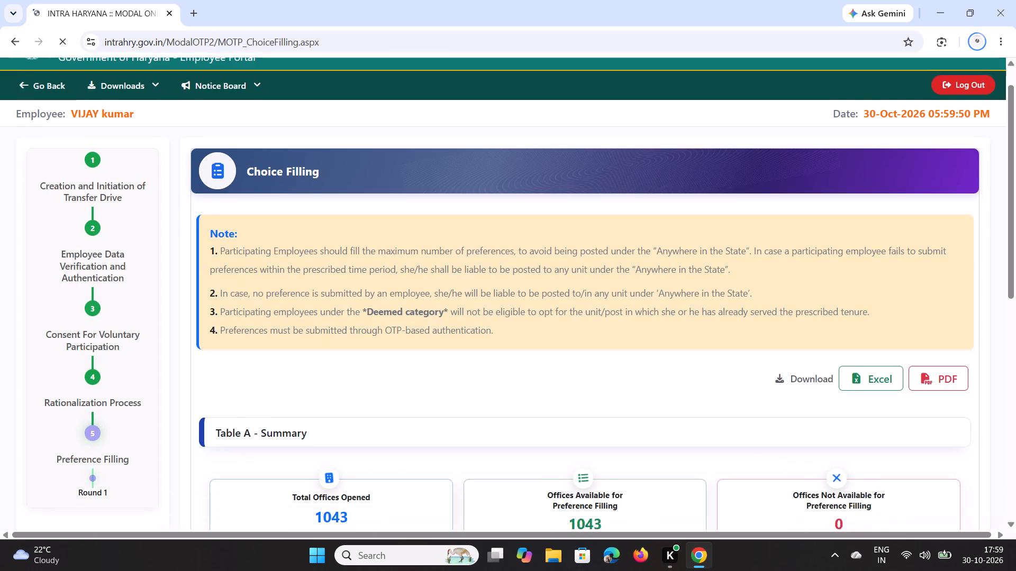
scroll(243, 325, down, 1)
scroll(181, 343, down, 6)
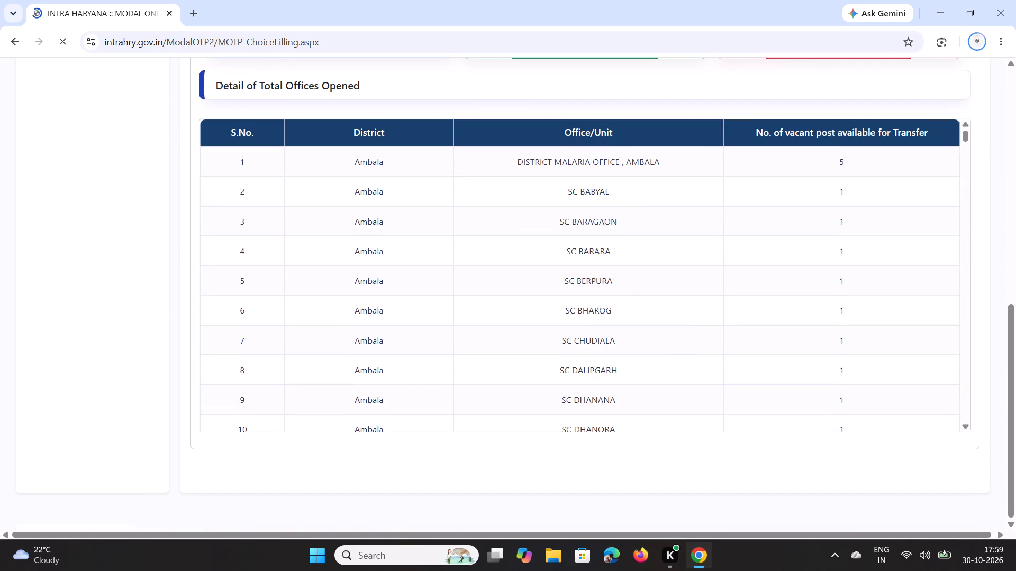
scroll(181, 343, down, 1)
click(509, 342)
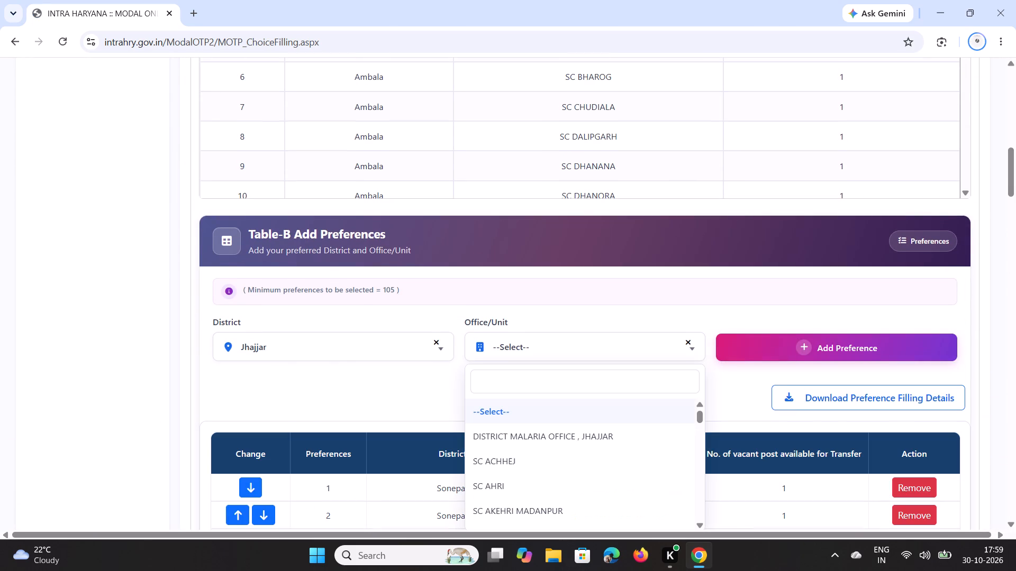
key(m)
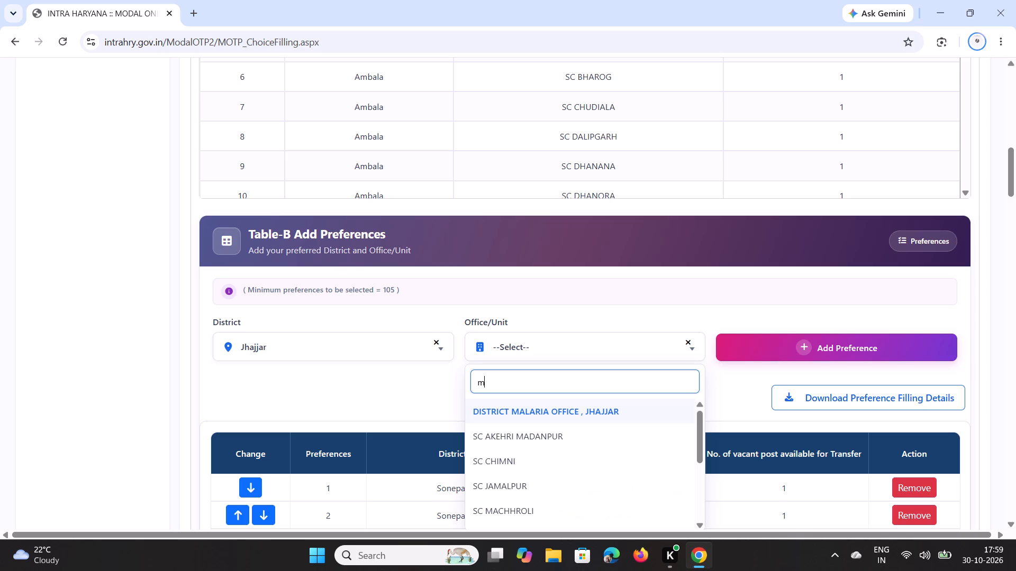
key(a)
key(n)
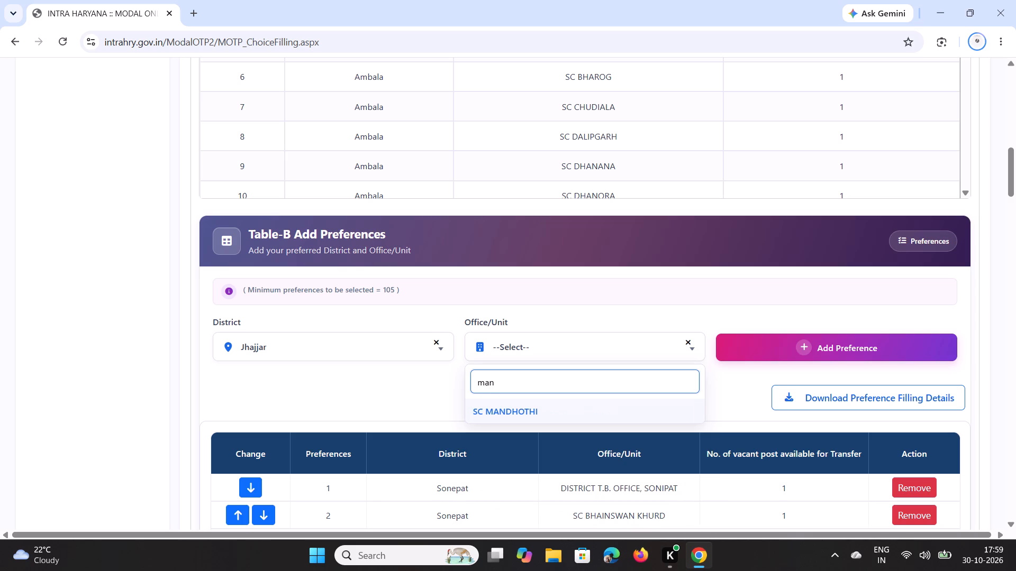
click(515, 410)
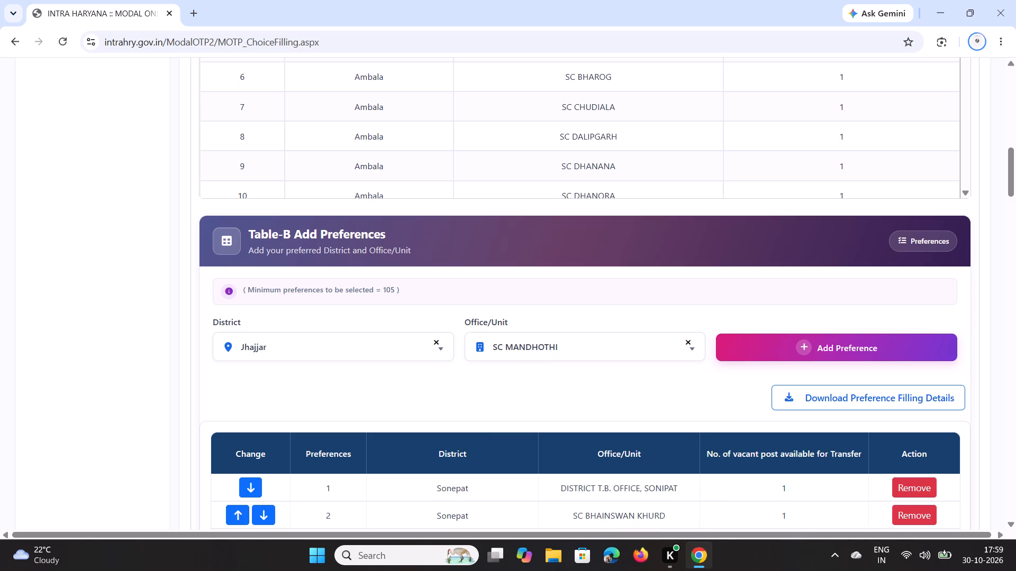
click(767, 340)
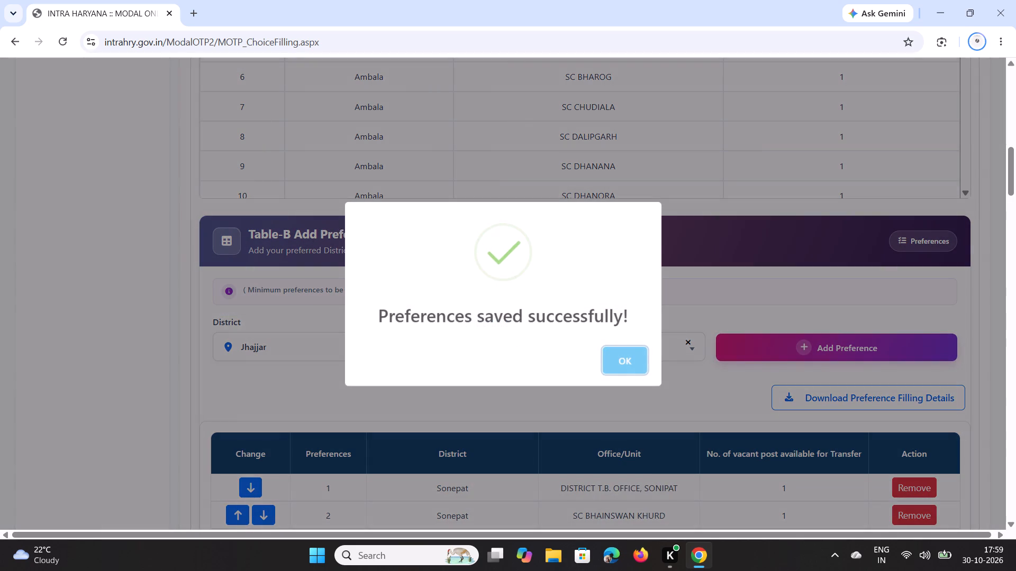
click(606, 362)
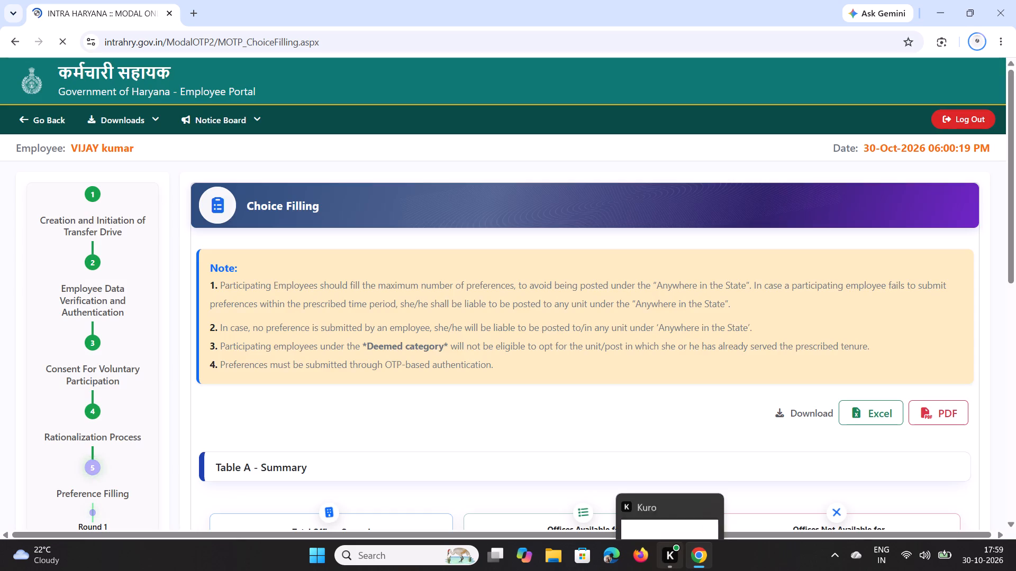
Review the table of added preferences down to its last entry to check how many offices are listed.
scroll(178, 370, down, 2)
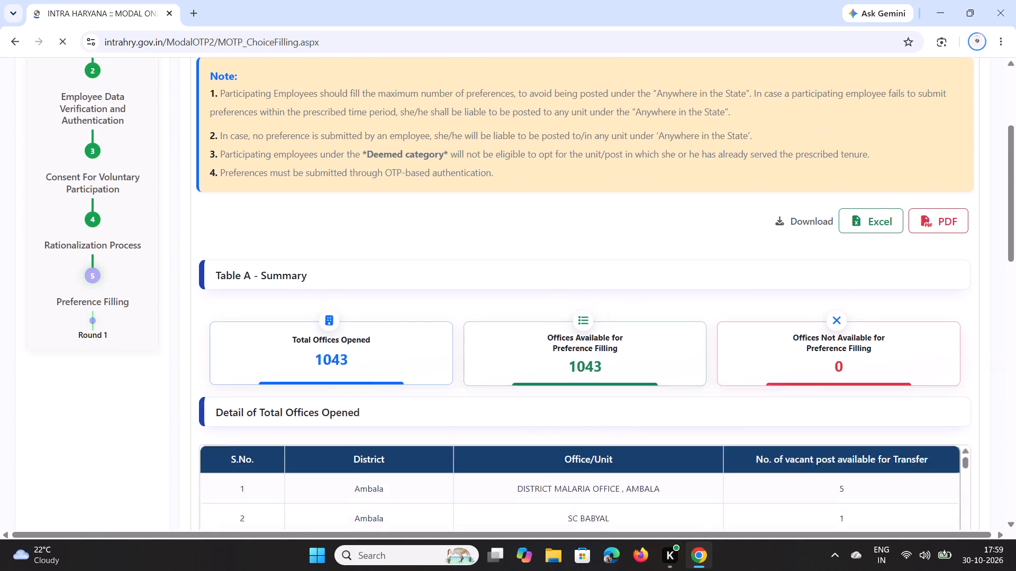
scroll(178, 370, down, 10)
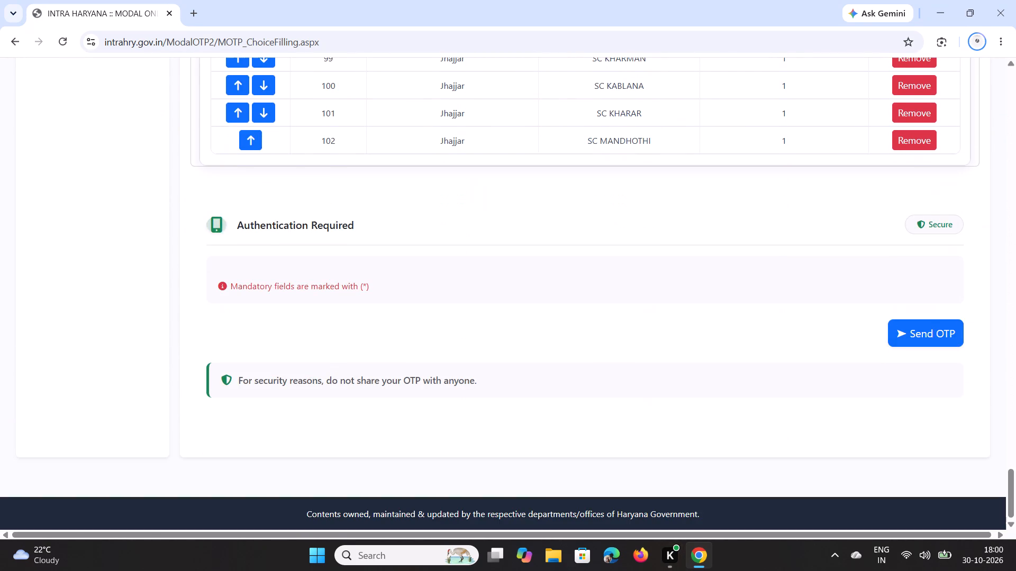
scroll(182, 213, up, 4)
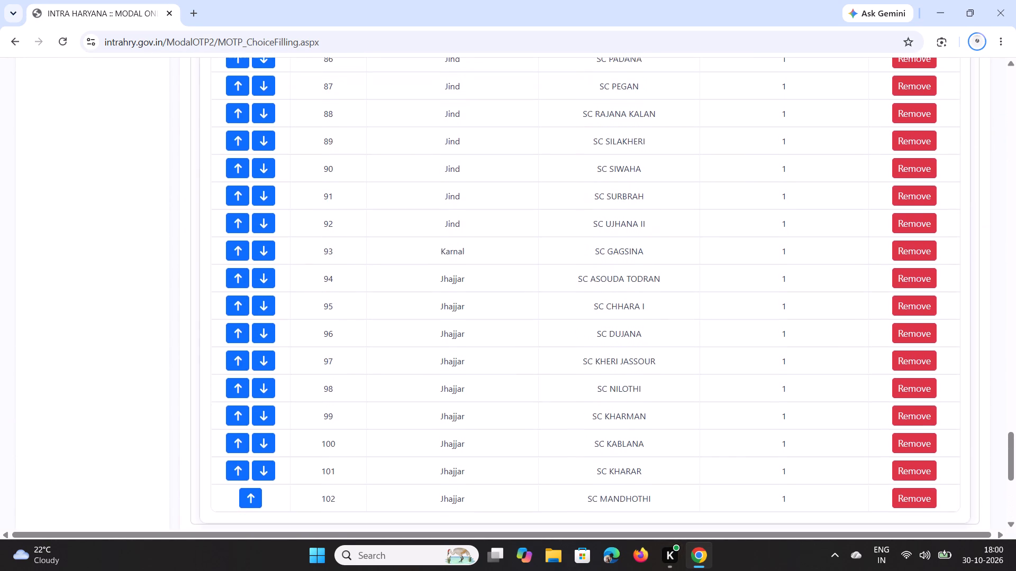
scroll(182, 213, up, 5)
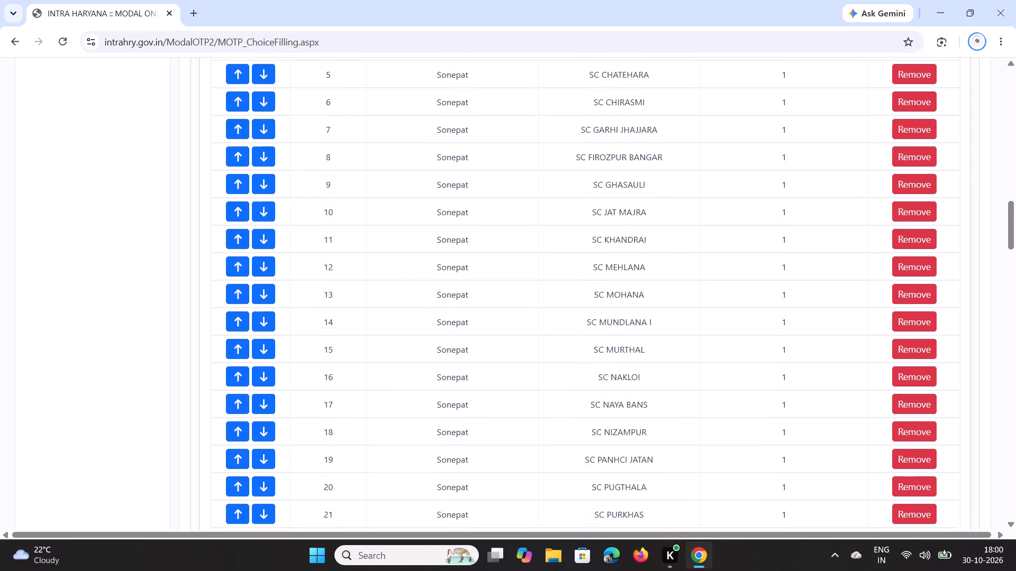
scroll(182, 213, up, 1)
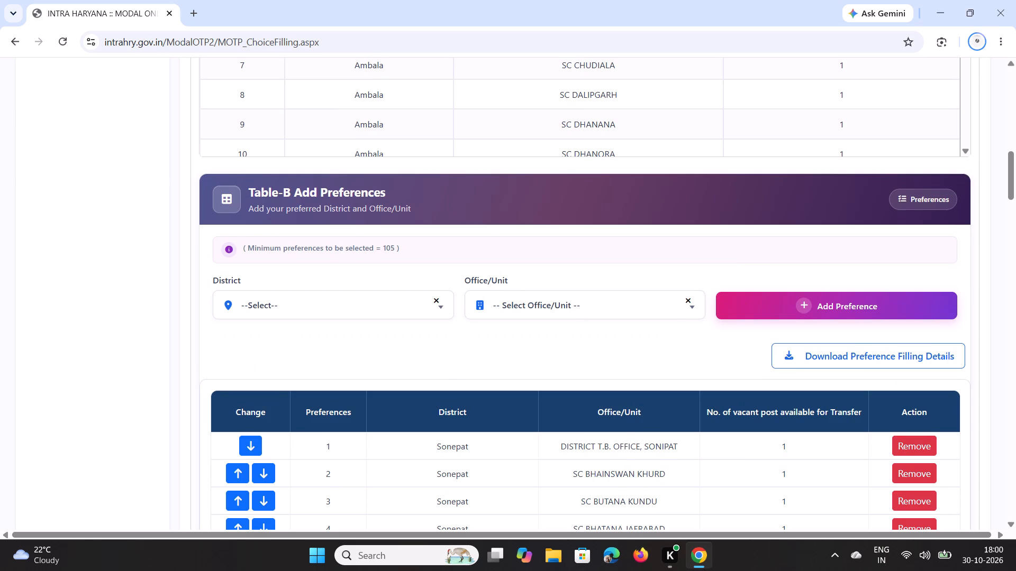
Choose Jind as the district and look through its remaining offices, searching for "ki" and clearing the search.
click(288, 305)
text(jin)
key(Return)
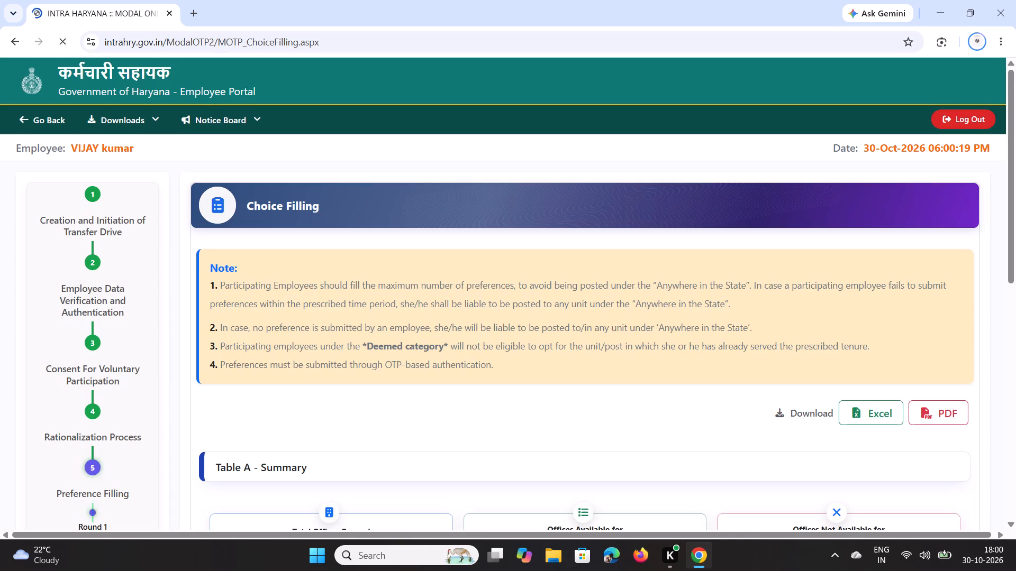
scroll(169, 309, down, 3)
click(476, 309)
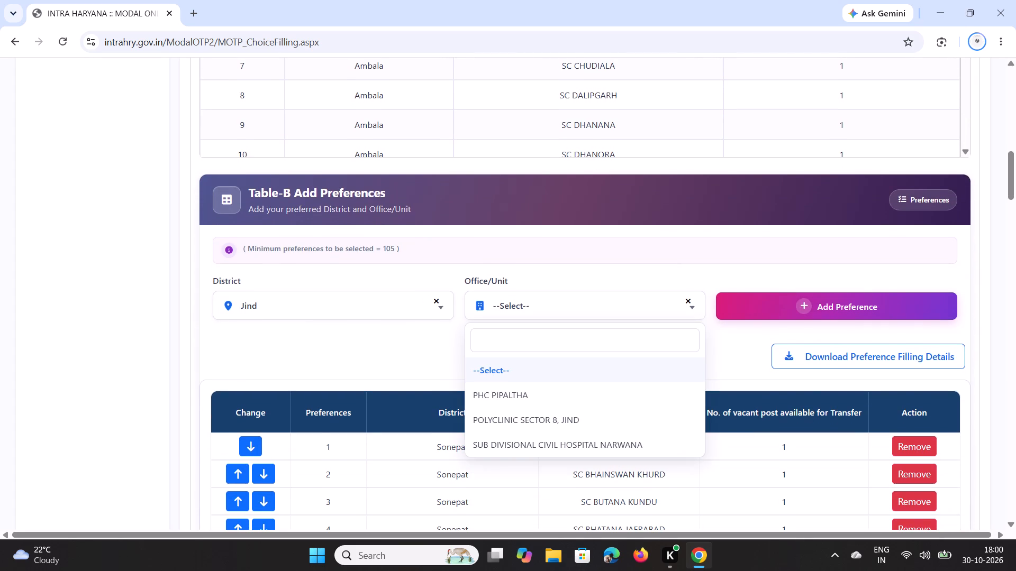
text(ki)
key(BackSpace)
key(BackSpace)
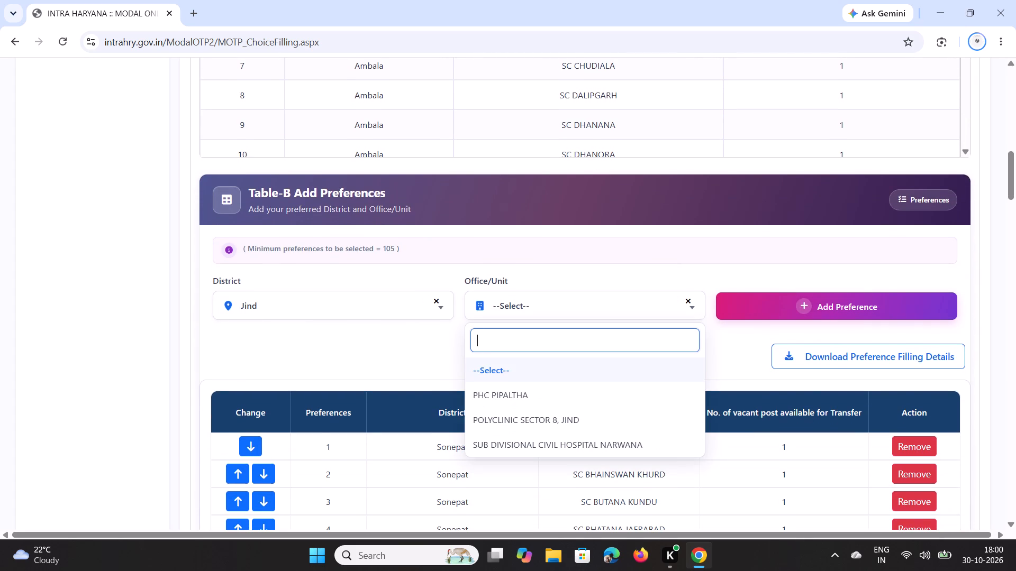
Choose Panipat as the district and add SC KABRI to the transfer preferences.
click(367, 297)
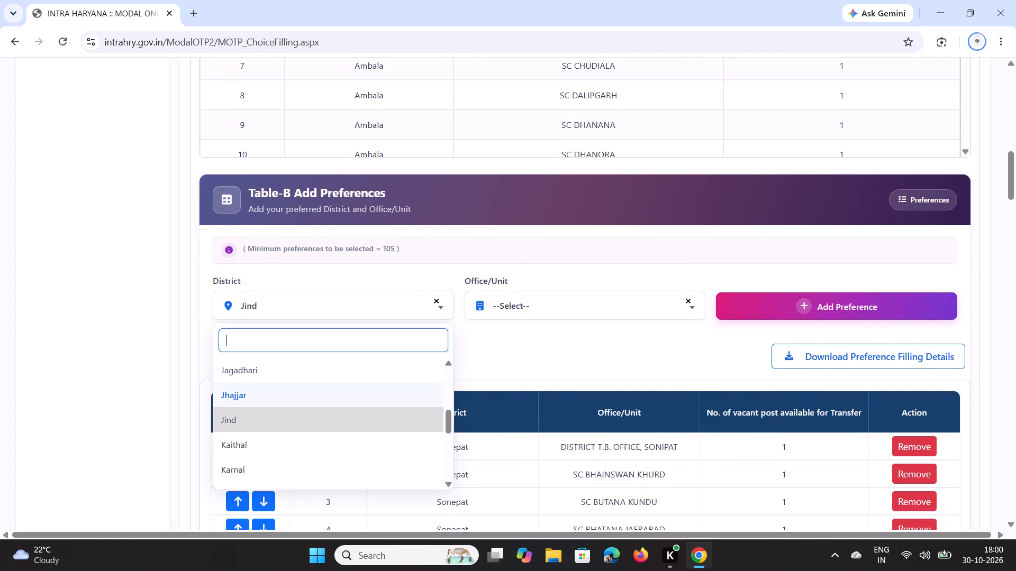
key(p)
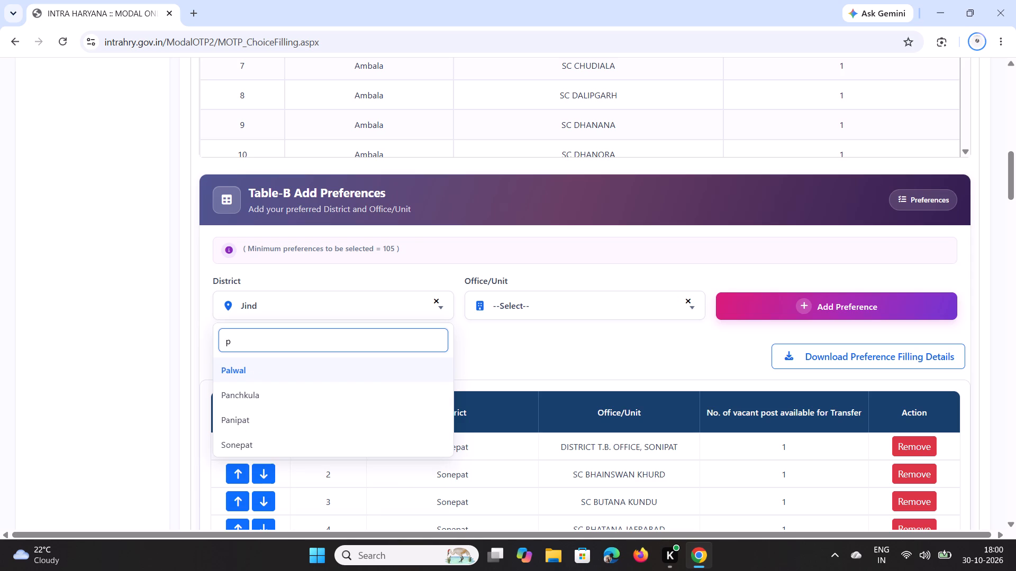
click(248, 417)
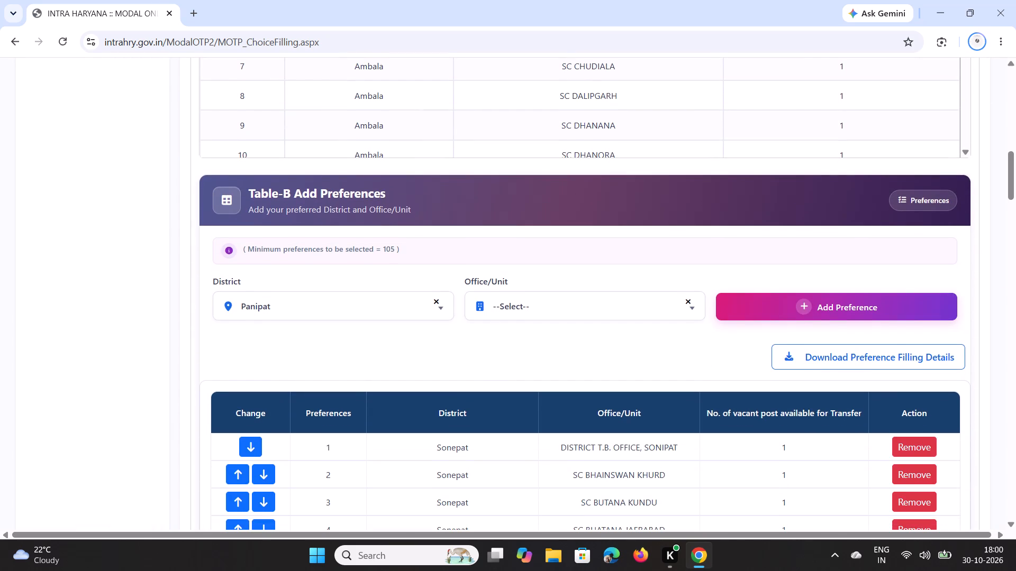
click(513, 306)
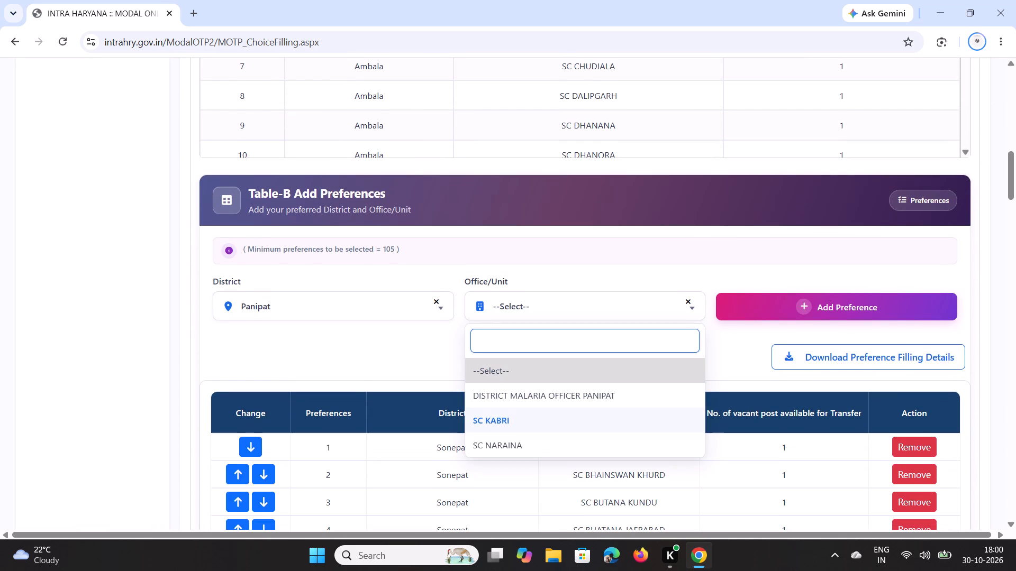
scroll(536, 423, down, 1)
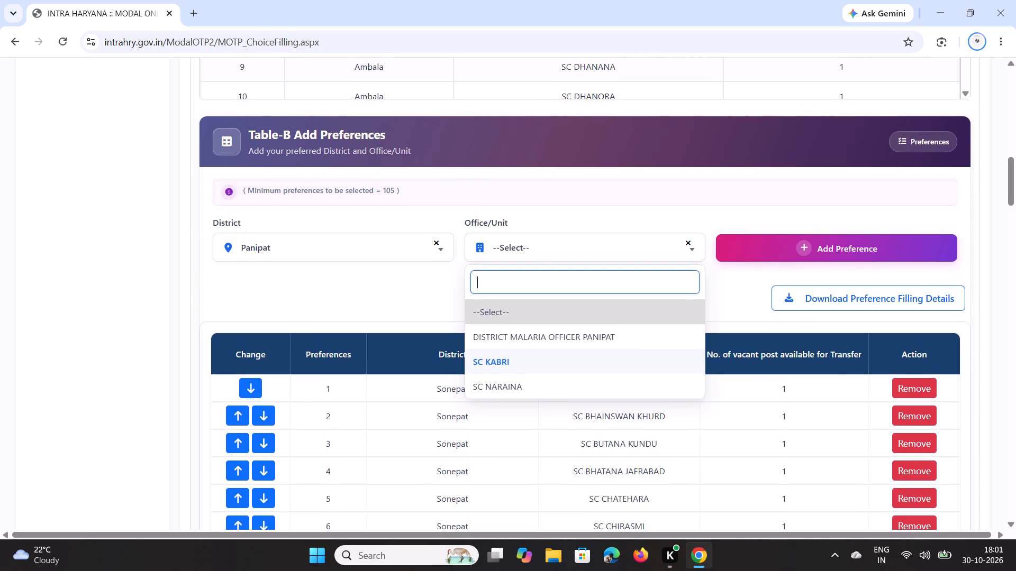
click(531, 366)
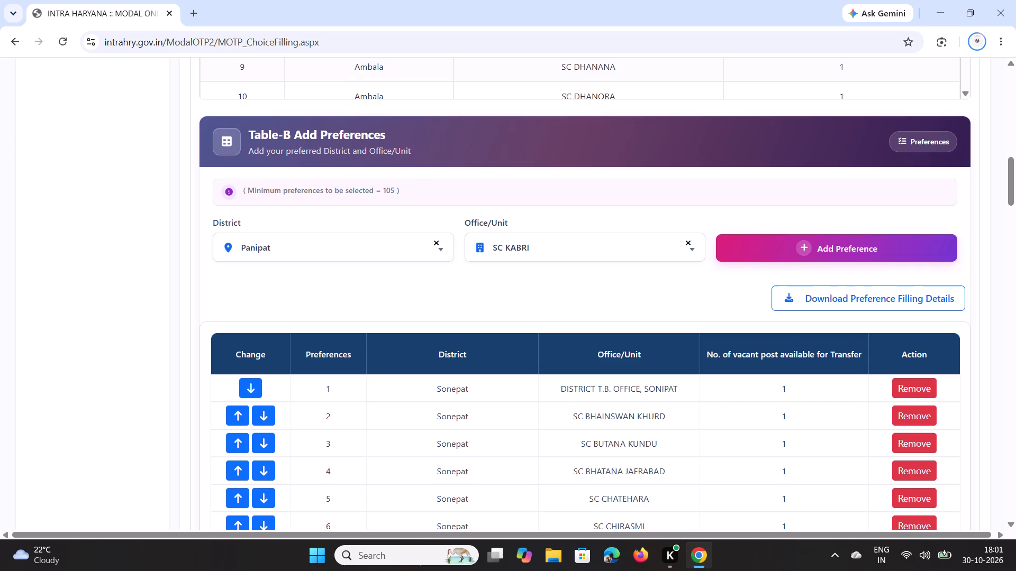
click(758, 254)
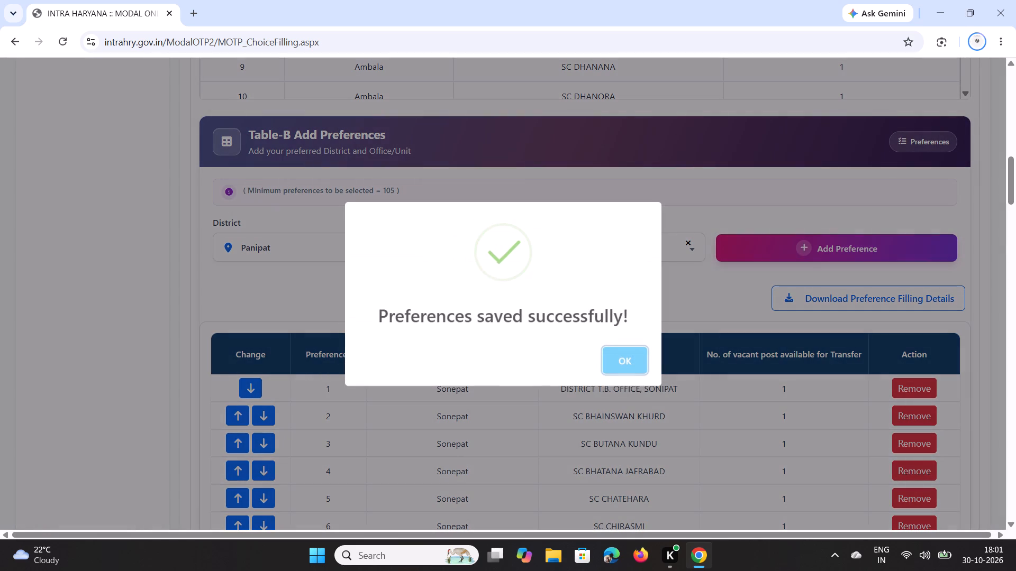
Choose Panipat as the district and add SC NARAINA to the transfer preferences.
click(642, 353)
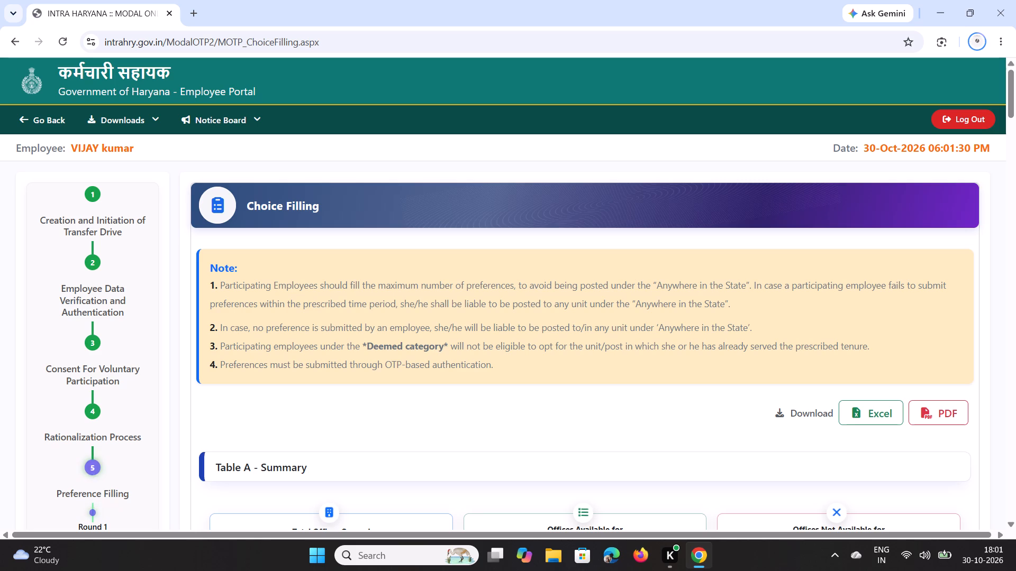
scroll(175, 343, down, 7)
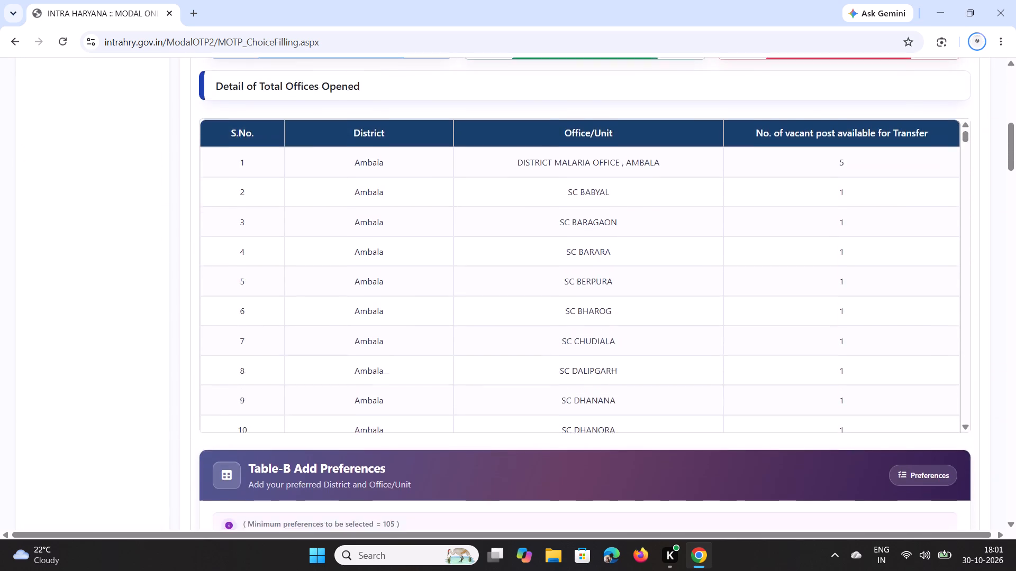
scroll(175, 343, down, 1)
click(262, 371)
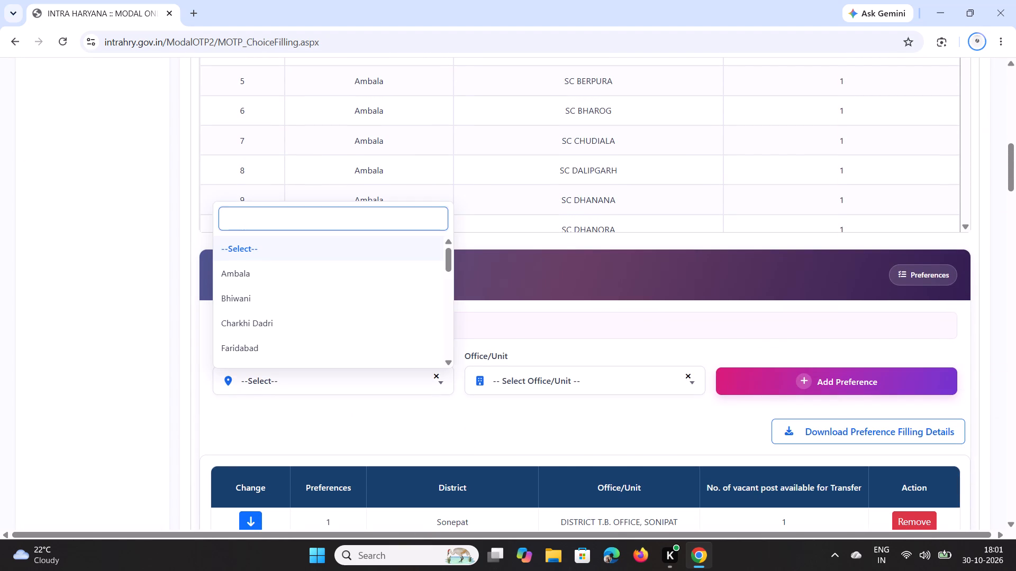
text(pa)
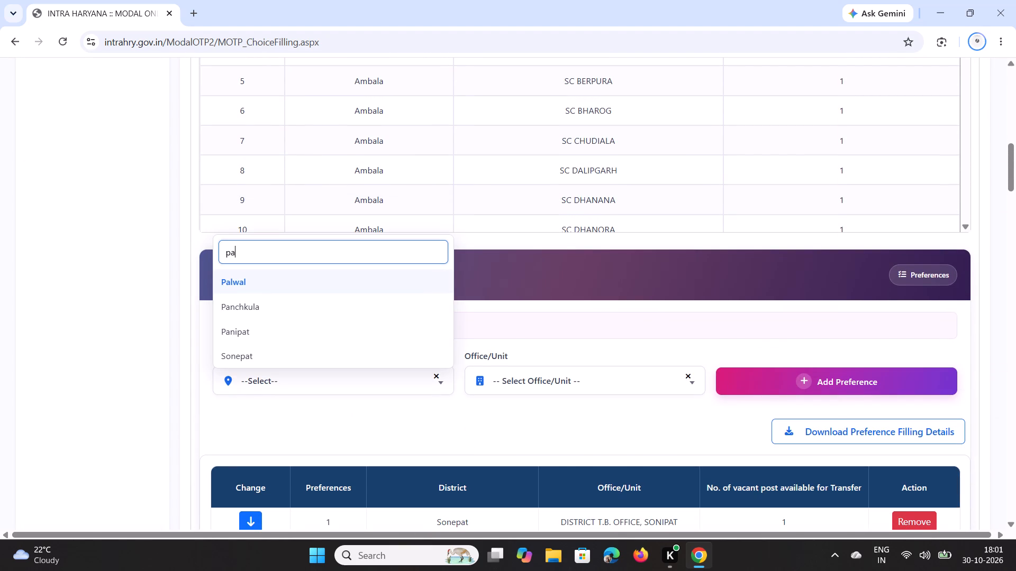
key(Down)
key(Down)
key(Return)
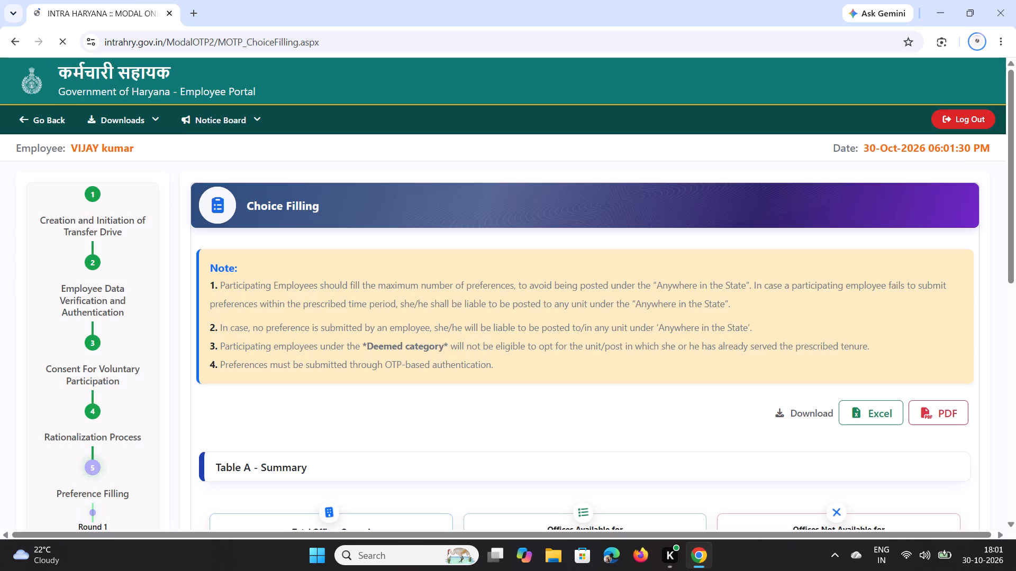
scroll(174, 338, down, 2)
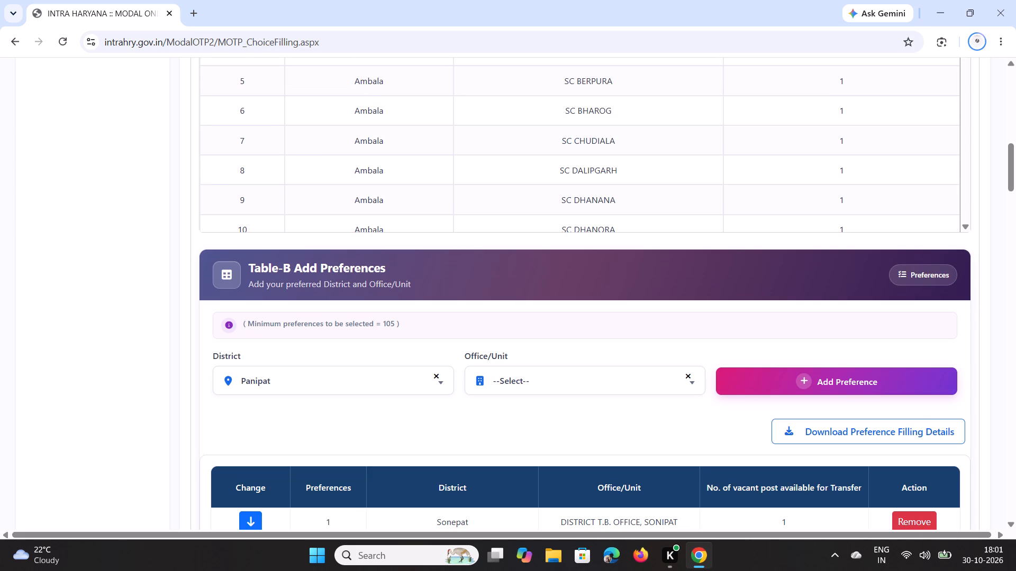
click(480, 373)
click(516, 487)
click(752, 386)
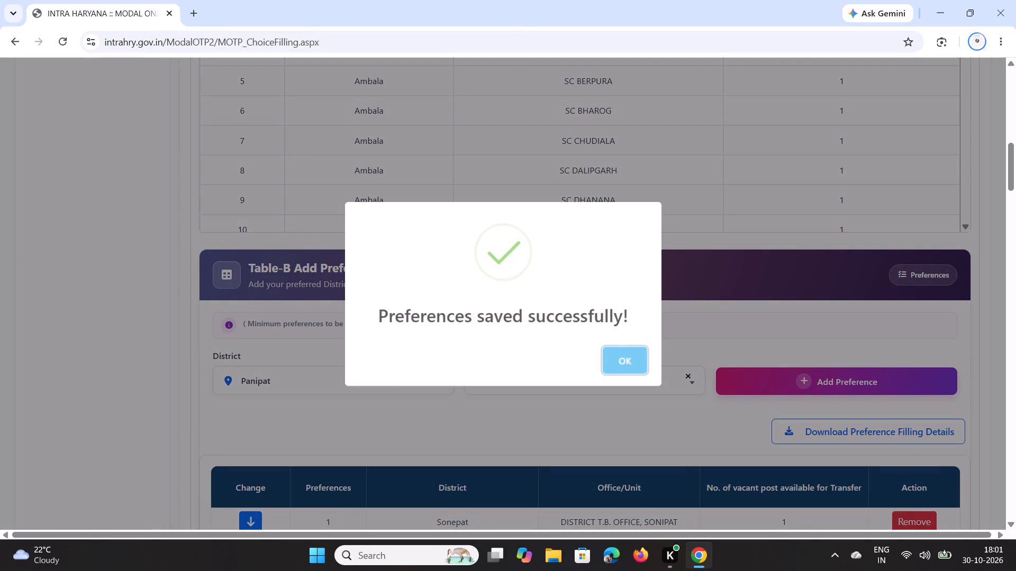
click(627, 354)
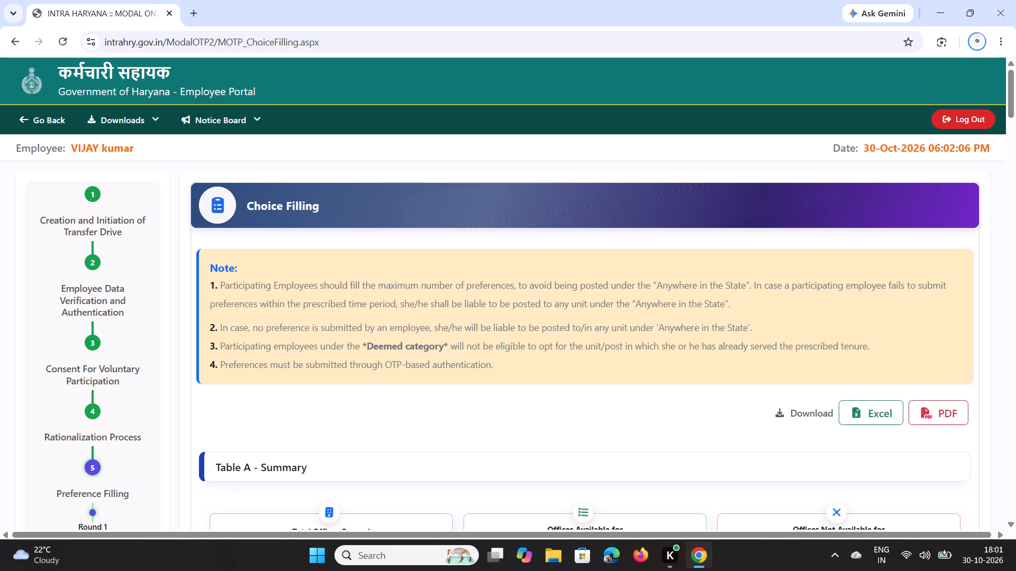
Choose Sonepat as the district and look through its remaining offices.
scroll(181, 294, down, 5)
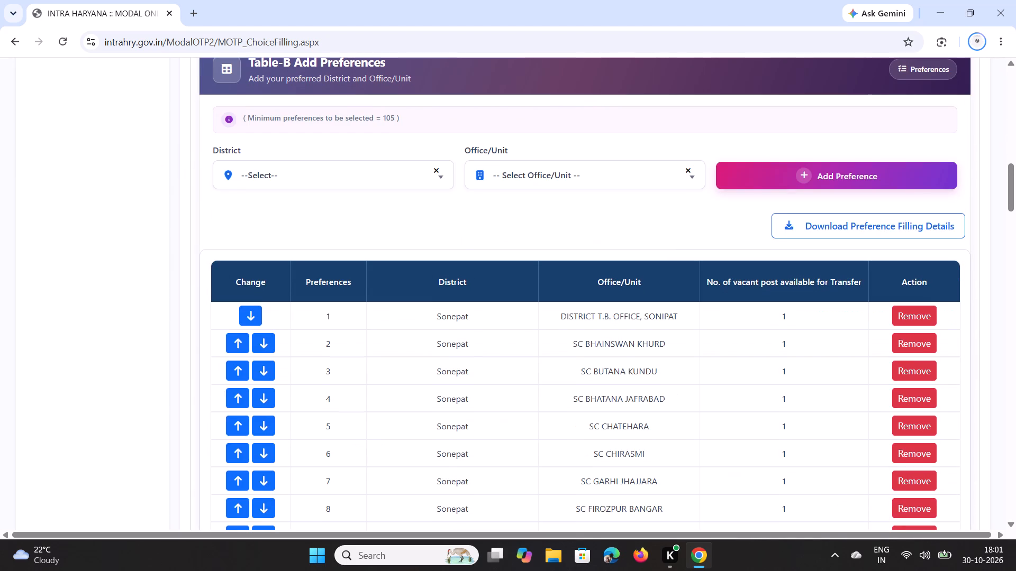
click(295, 171)
scroll(256, 305, down, 4)
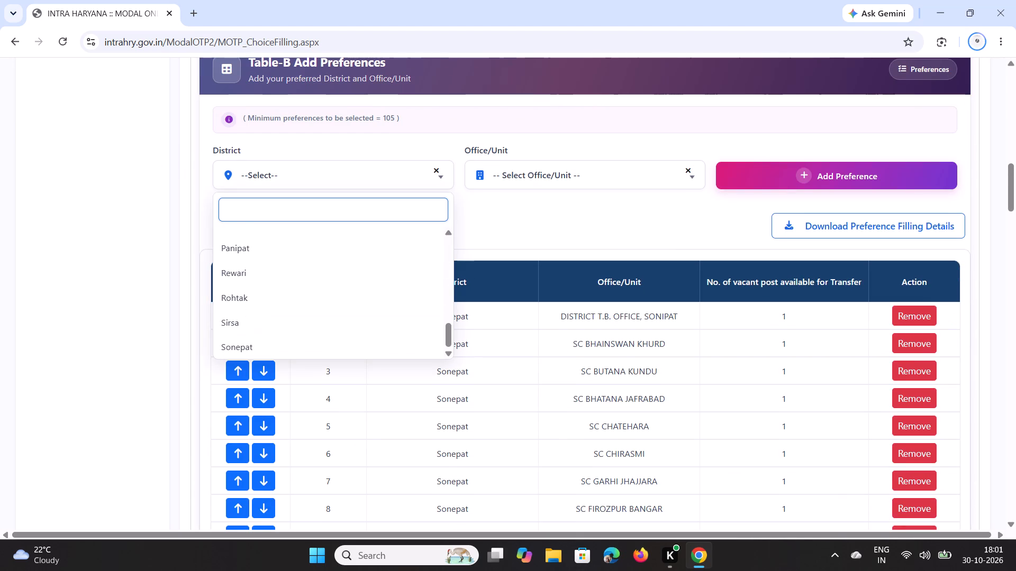
click(250, 348)
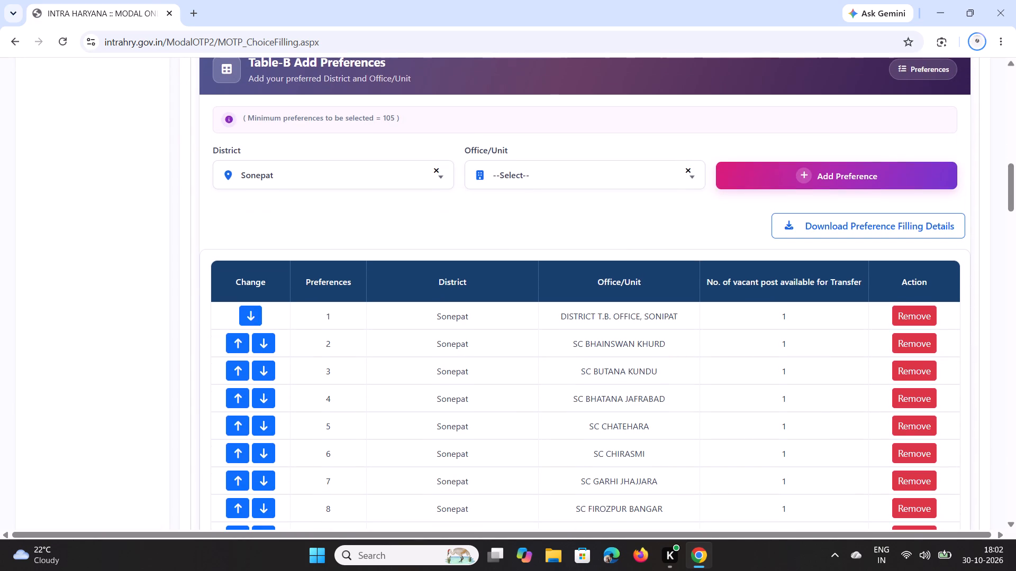
click(576, 170)
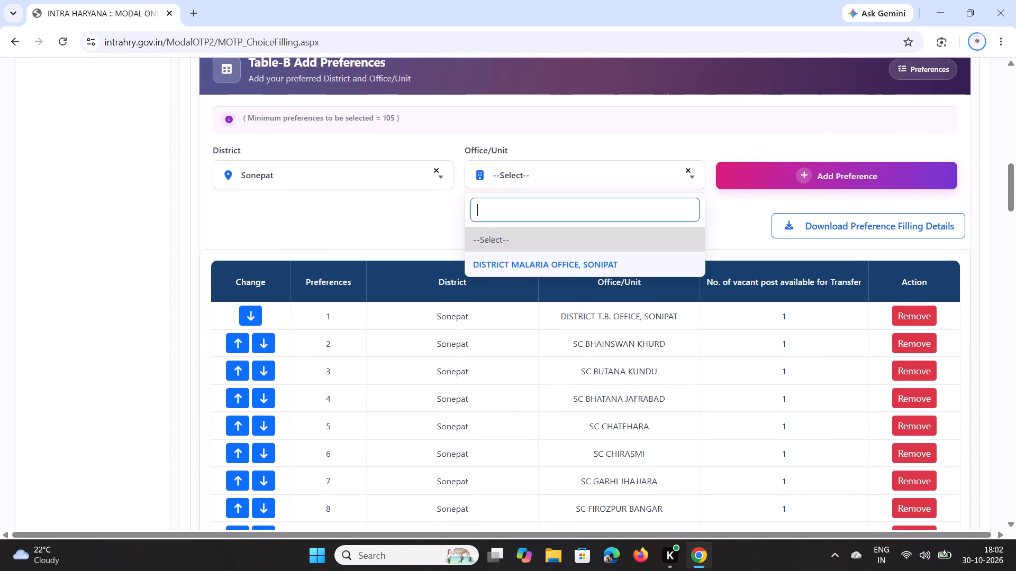
click(412, 229)
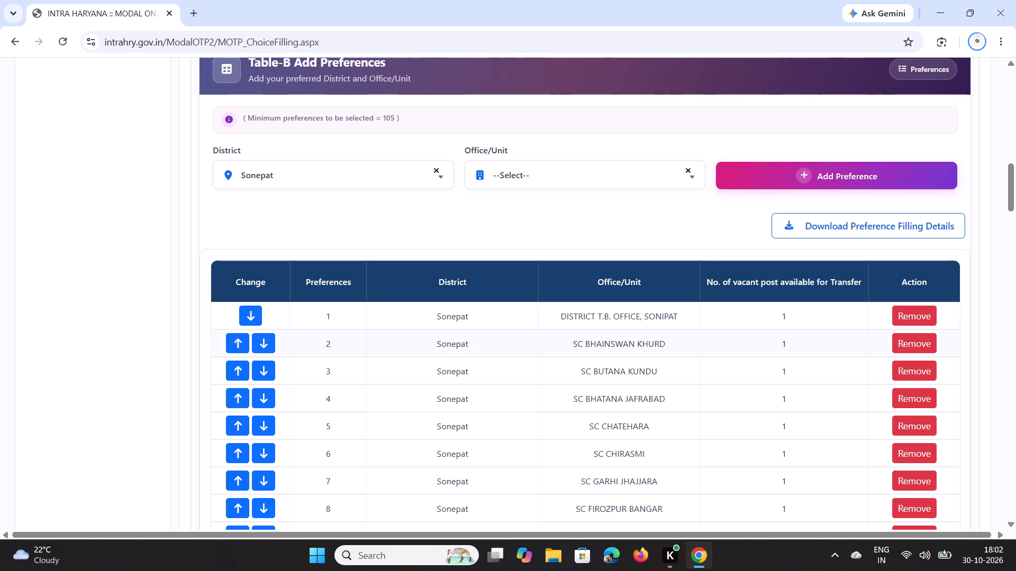
Review the table of added preferences, going through the Sonepat, Panipat, Rohtak and Jind entries.
scroll(173, 406, down, 4)
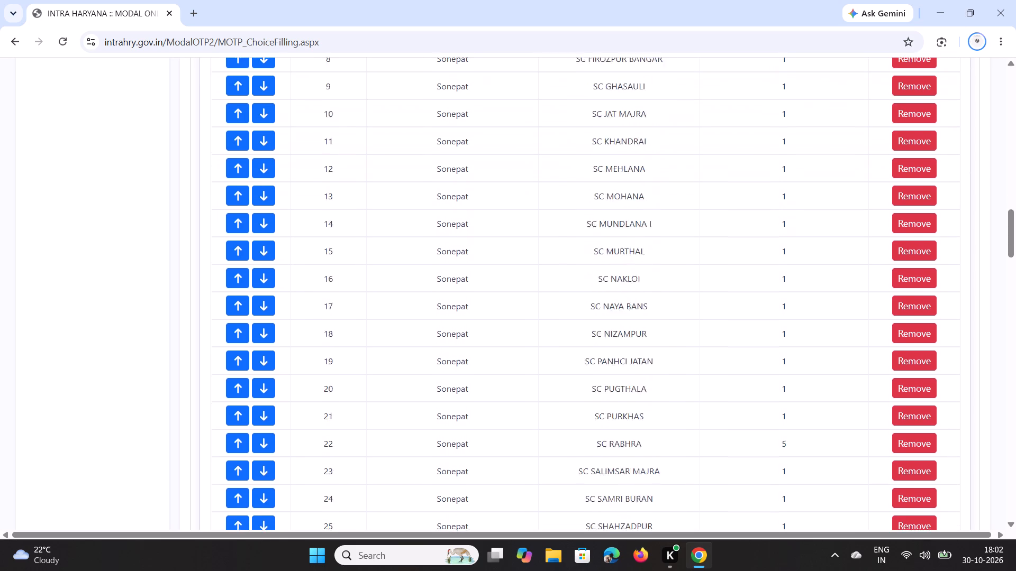
scroll(173, 406, down, 7)
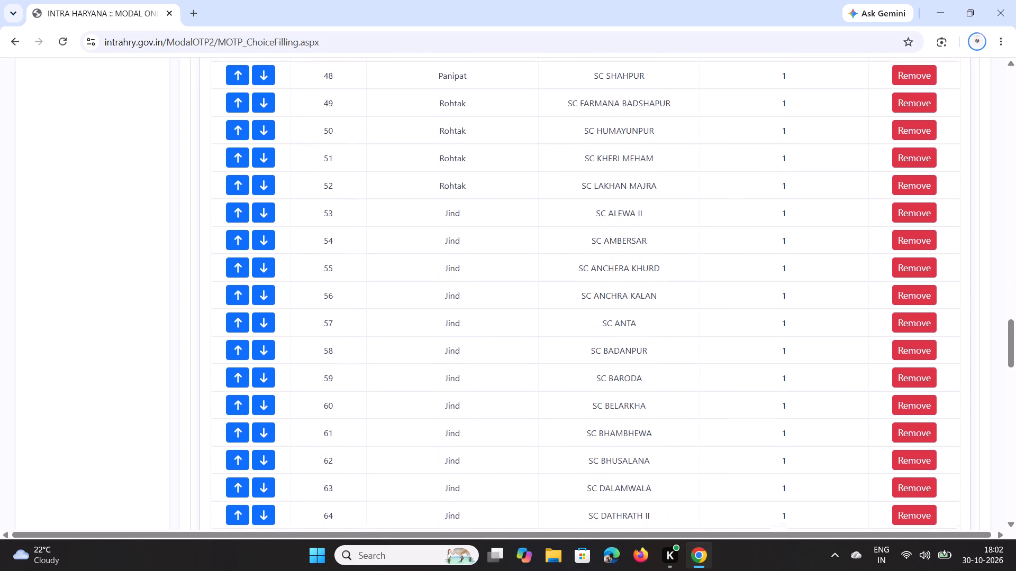
scroll(173, 406, down, 6)
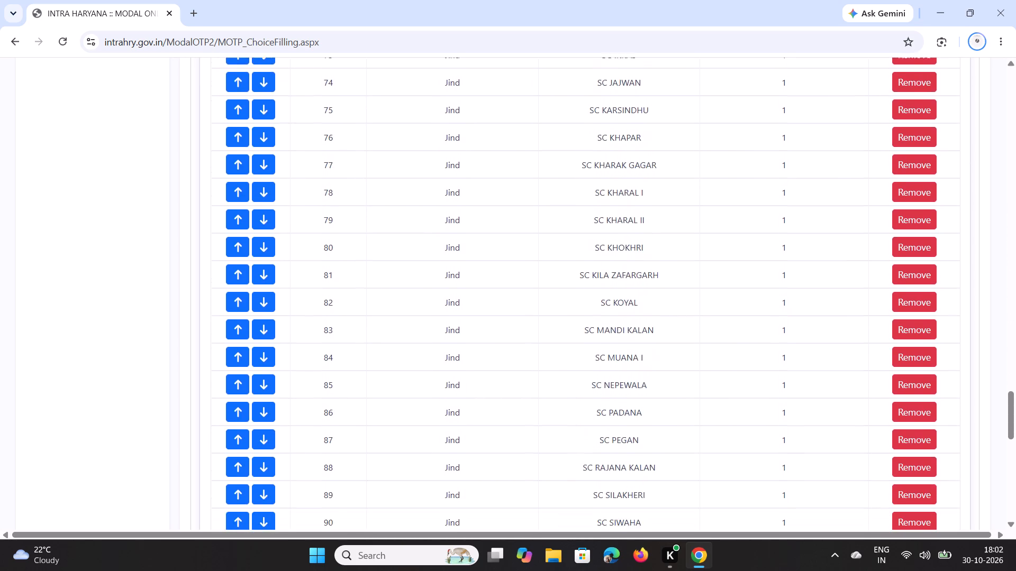
scroll(173, 406, down, 2)
scroll(173, 406, up, 2)
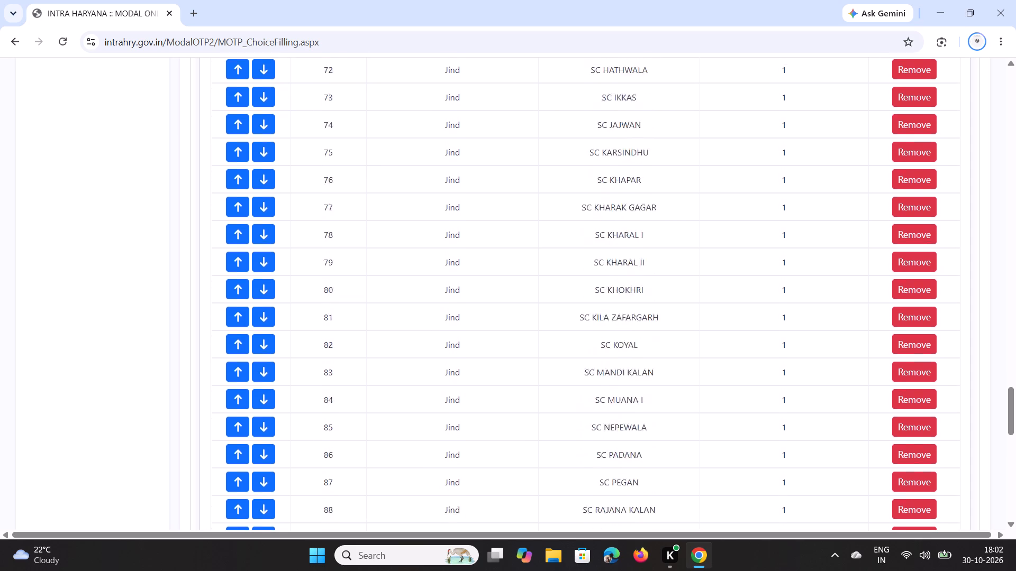
scroll(173, 406, up, 5)
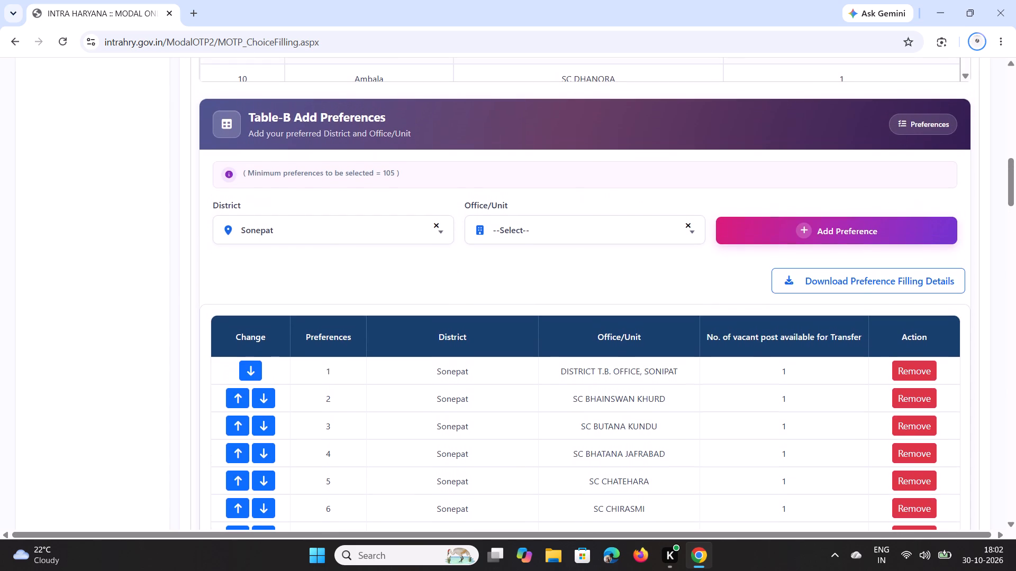
Choose Jind as the district and look through its remaining offices.
click(294, 233)
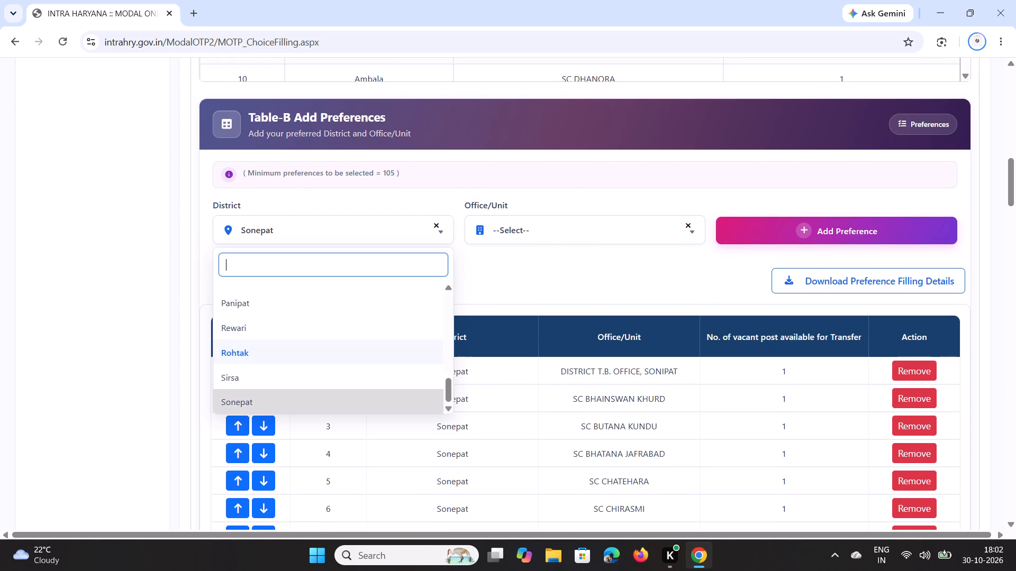
scroll(255, 357, down, 2)
scroll(255, 357, up, 2)
scroll(254, 216, down, 1)
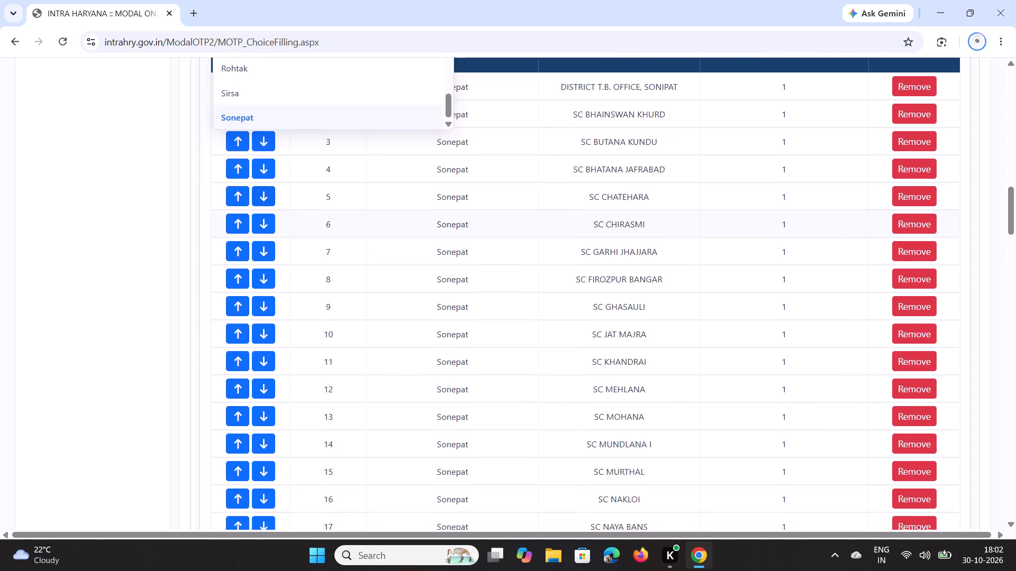
scroll(254, 216, up, 3)
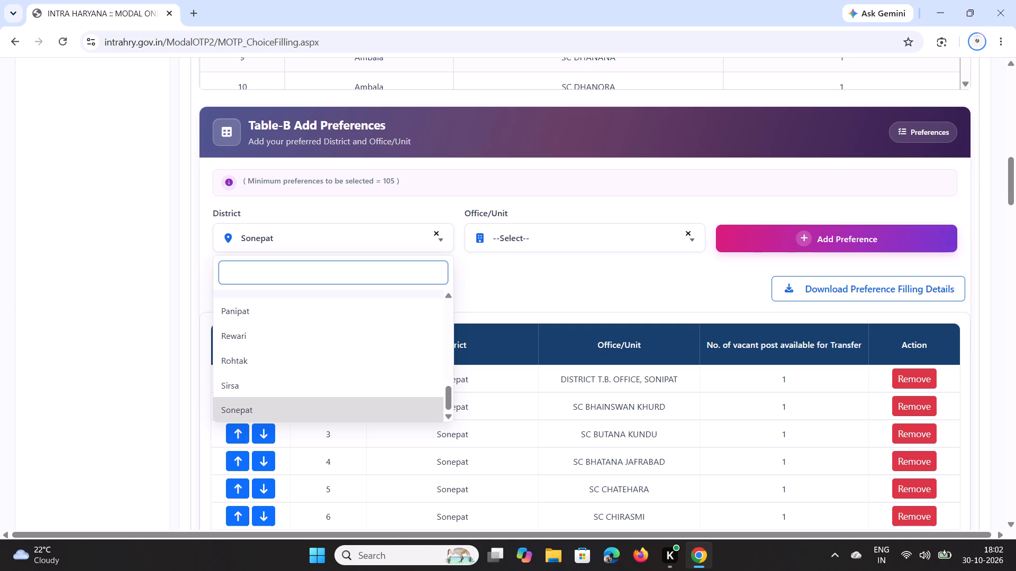
text(ji)
key(Return)
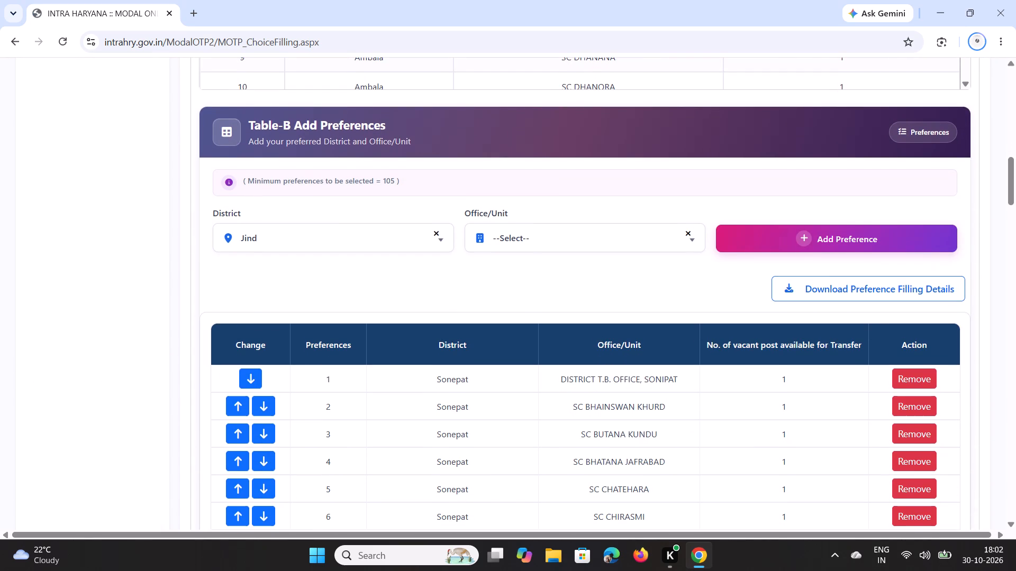
click(563, 232)
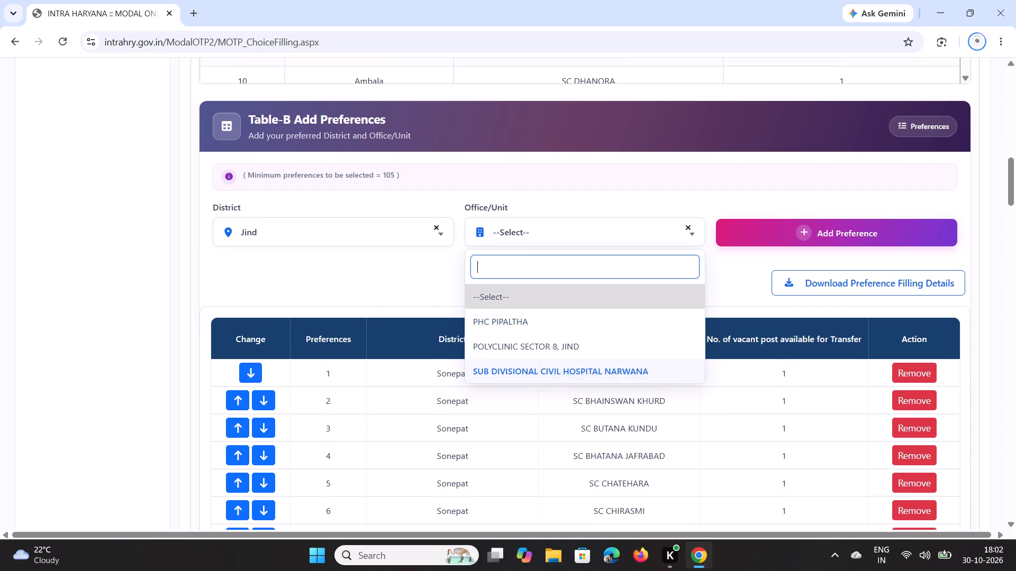
click(381, 298)
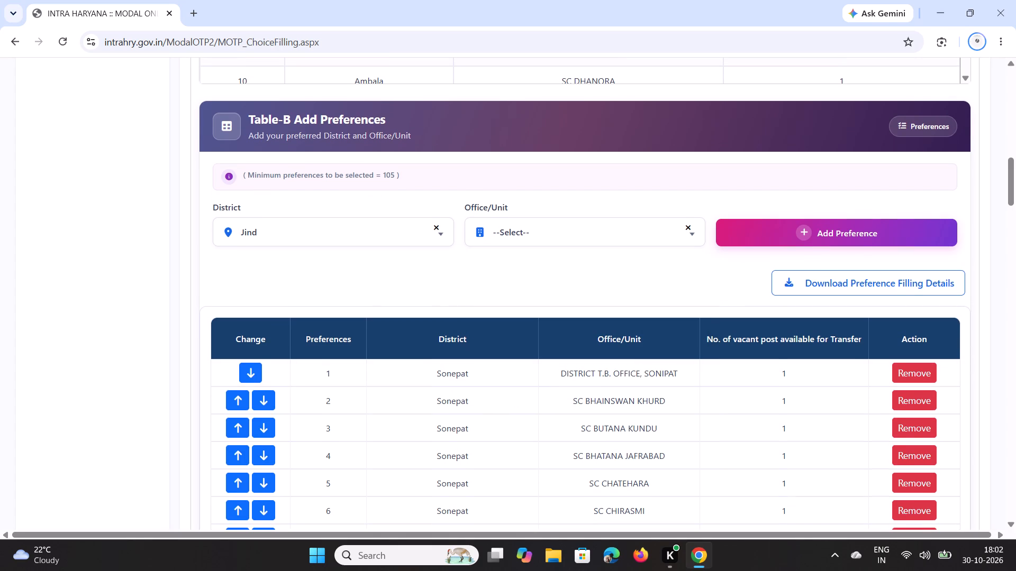
Check the last entries of the added preferences table to see how many offices are listed.
scroll(157, 446, down, 13)
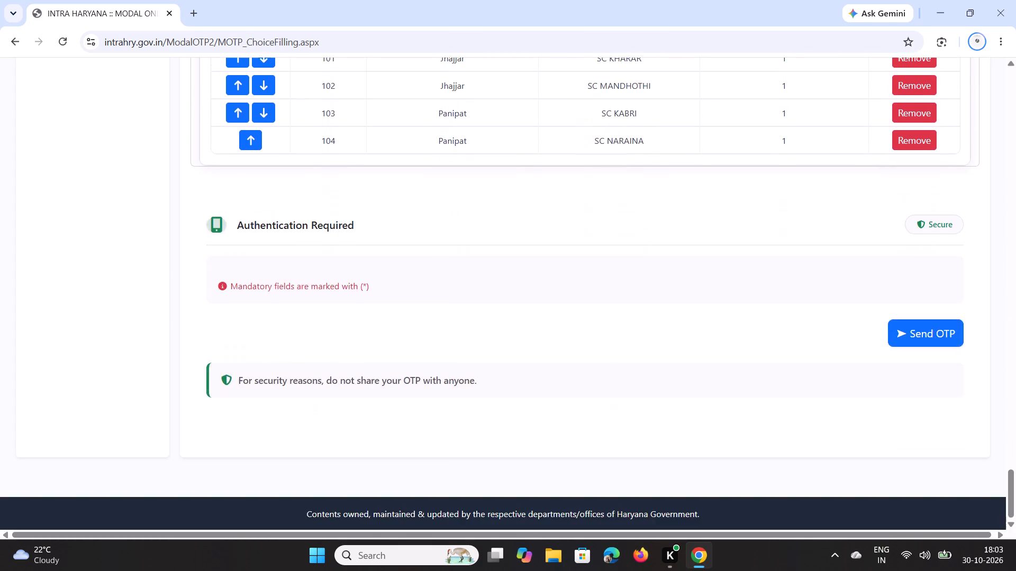
scroll(157, 446, up, 1)
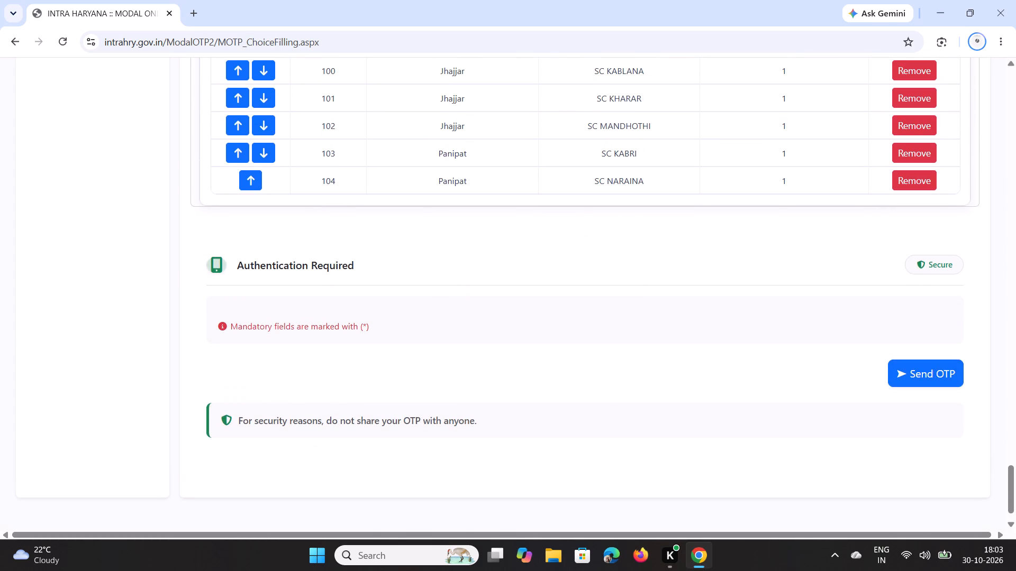